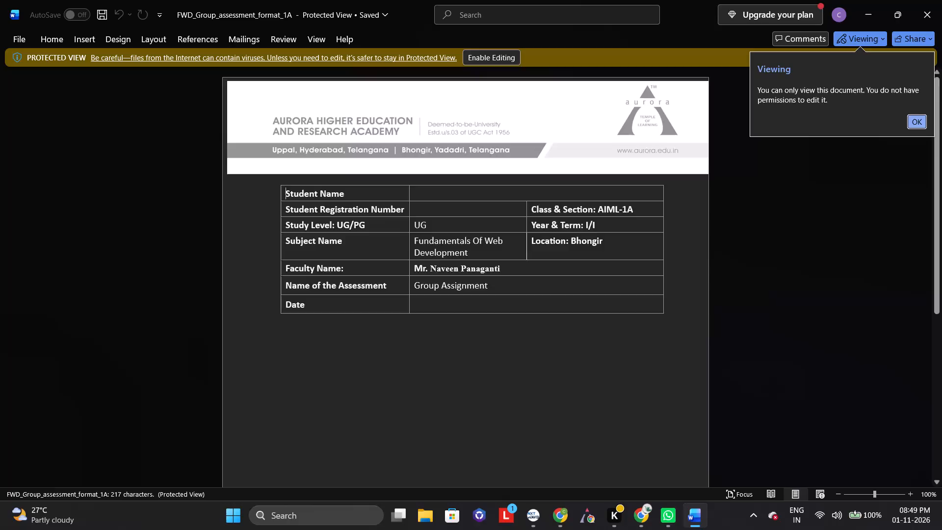
Enable editing for the protected group assessment document.
{"action": "scroll", "coordinate": [455, 326], "scroll_direction": "down", "scroll_amount": 20}
{"action": "scroll", "coordinate": [455, 326], "scroll_direction": "down", "scroll_amount": 4}
{"action": "scroll", "coordinate": [455, 326], "scroll_direction": "up", "scroll_amount": 12}
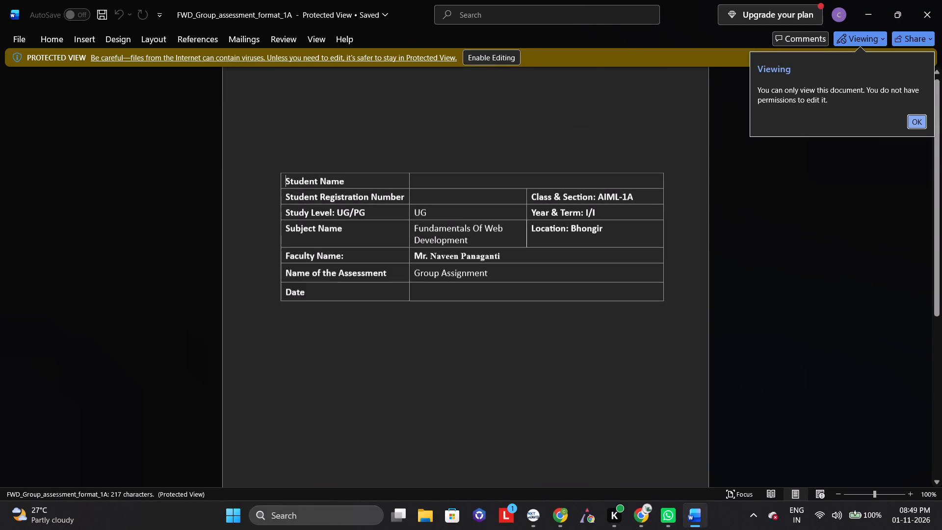
{"action": "scroll", "coordinate": [455, 326], "scroll_direction": "up", "scroll_amount": 10}
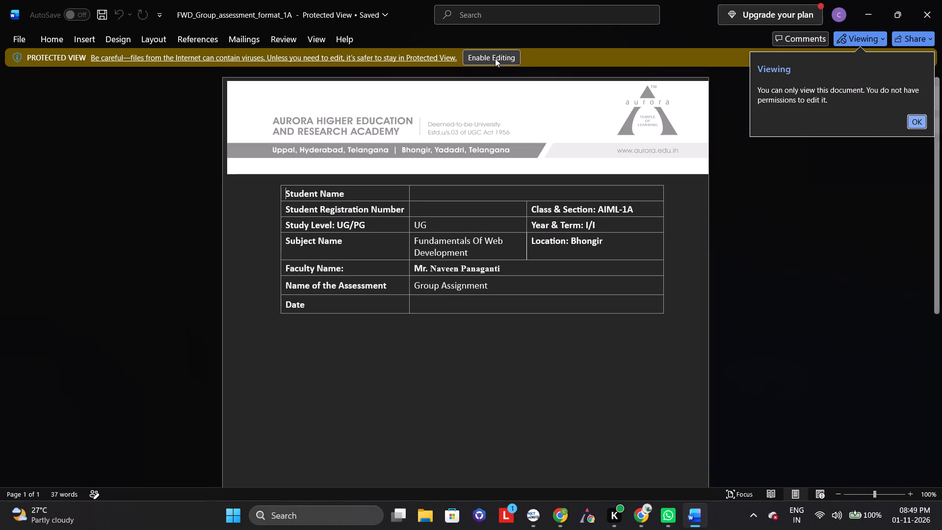
{"action": "left_click", "coordinate": [495, 57]}
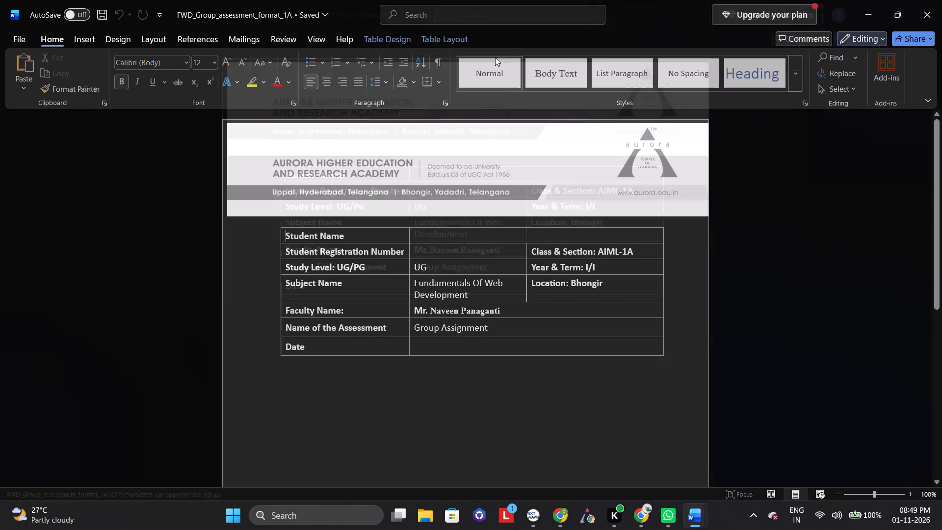
Fill in the student's name in capitals in the Student Name row of the table.
{"action": "left_click", "coordinate": [456, 236]}
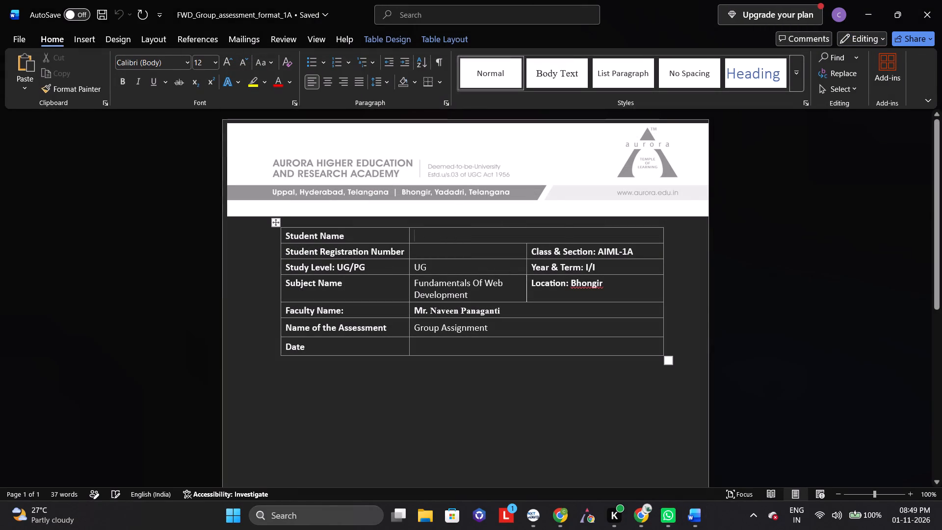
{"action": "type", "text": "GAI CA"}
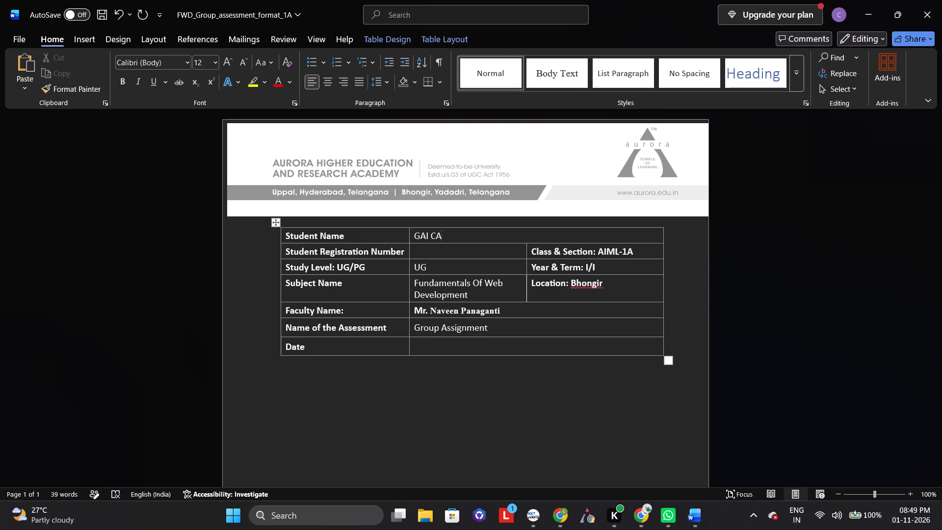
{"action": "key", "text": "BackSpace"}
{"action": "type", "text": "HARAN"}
Enter the student's registration number in the Student Registration Number row.
{"action": "left_click", "coordinate": [462, 253]}
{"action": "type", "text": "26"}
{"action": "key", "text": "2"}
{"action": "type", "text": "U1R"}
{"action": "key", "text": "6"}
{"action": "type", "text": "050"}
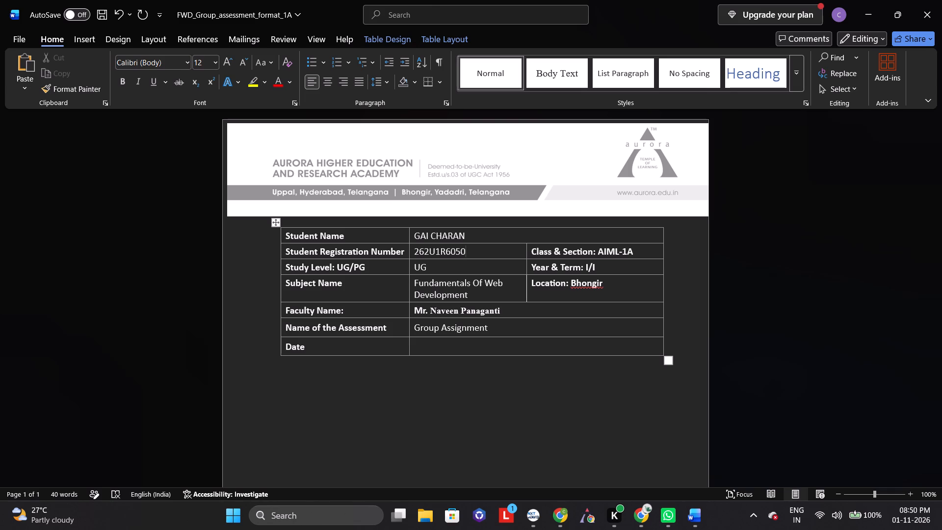
Enter 01-11-2026 in the Date row of the table.
{"action": "left_click", "coordinate": [441, 347]}
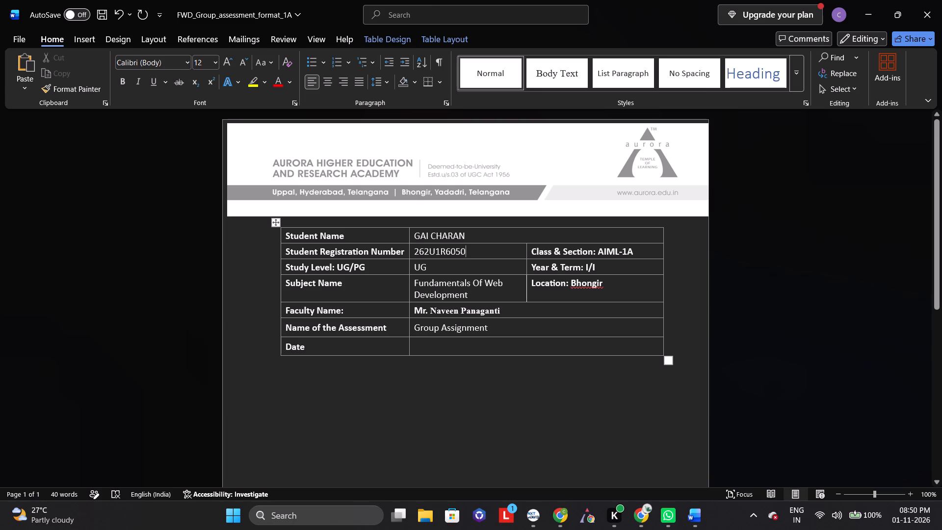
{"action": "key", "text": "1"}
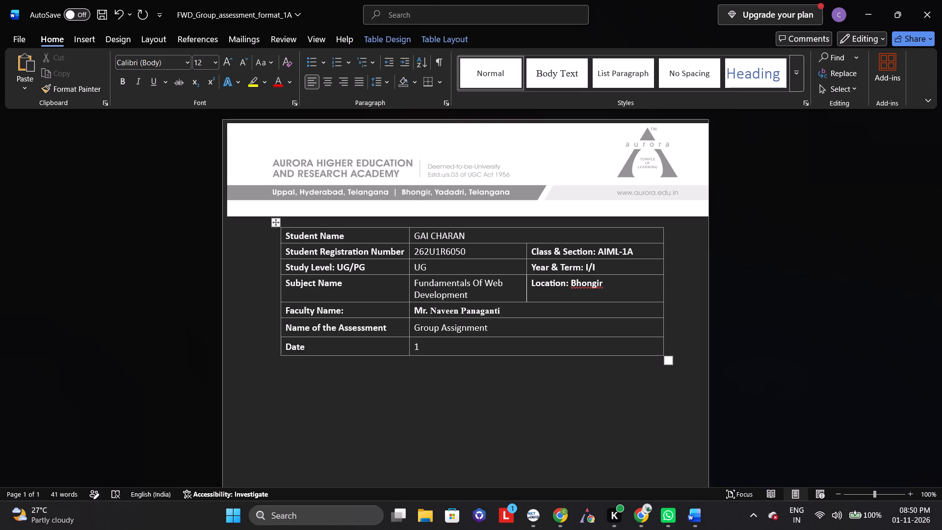
{"action": "key", "text": "BackSpace"}
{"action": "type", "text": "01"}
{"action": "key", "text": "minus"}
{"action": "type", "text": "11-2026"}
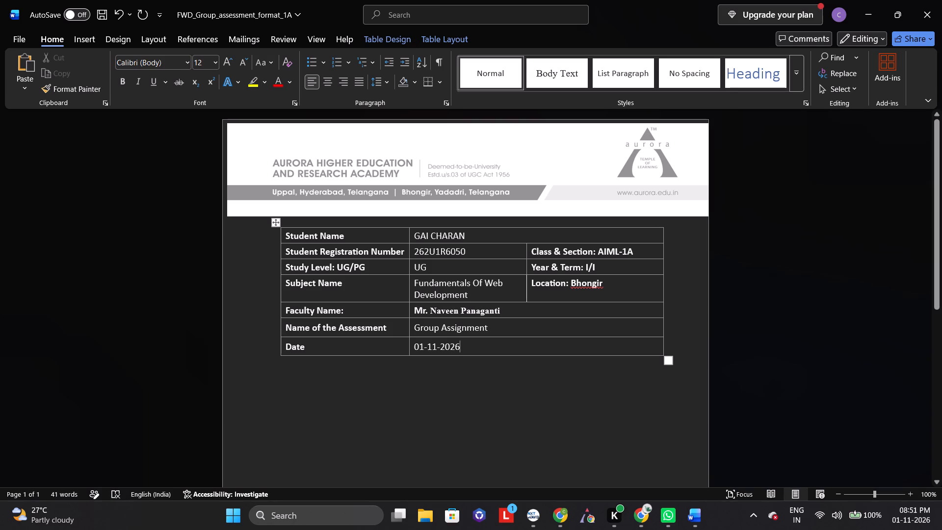
Write "LG-9" on the line below the table and start a new line after it.
{"action": "left_click", "coordinate": [282, 379]}
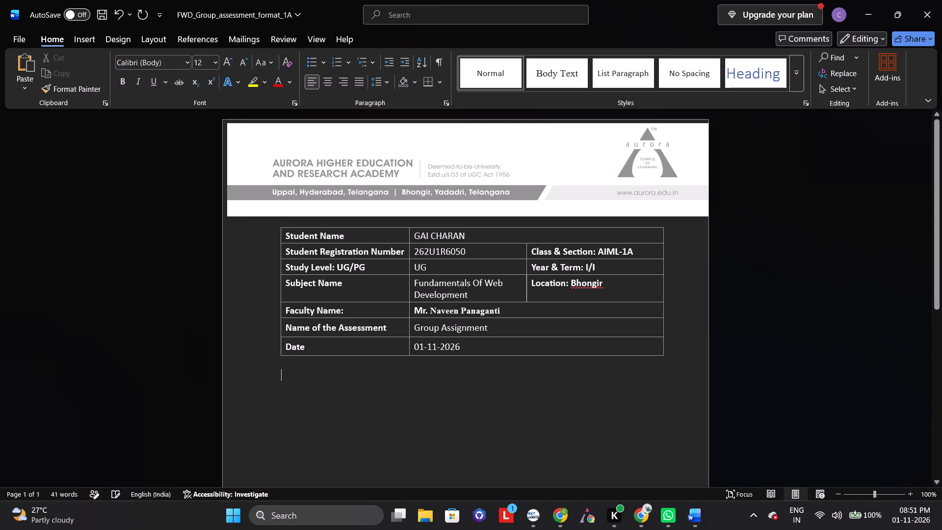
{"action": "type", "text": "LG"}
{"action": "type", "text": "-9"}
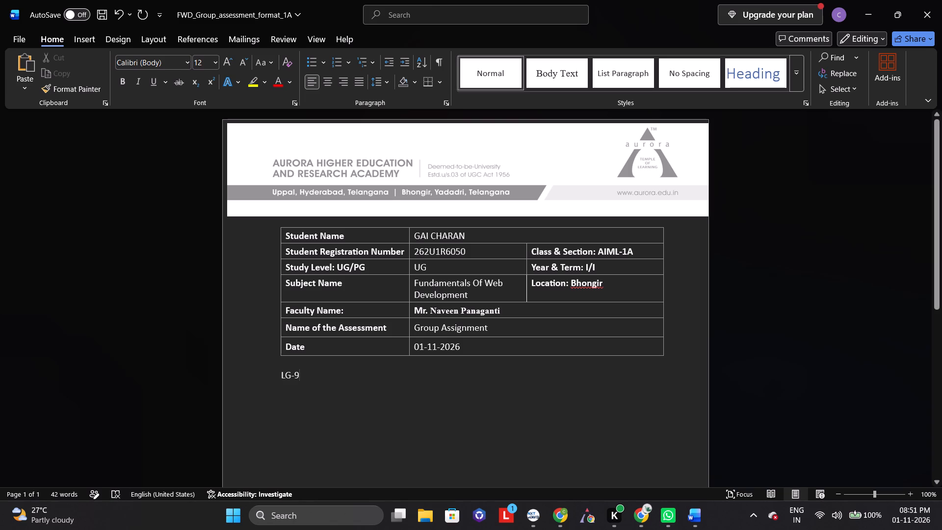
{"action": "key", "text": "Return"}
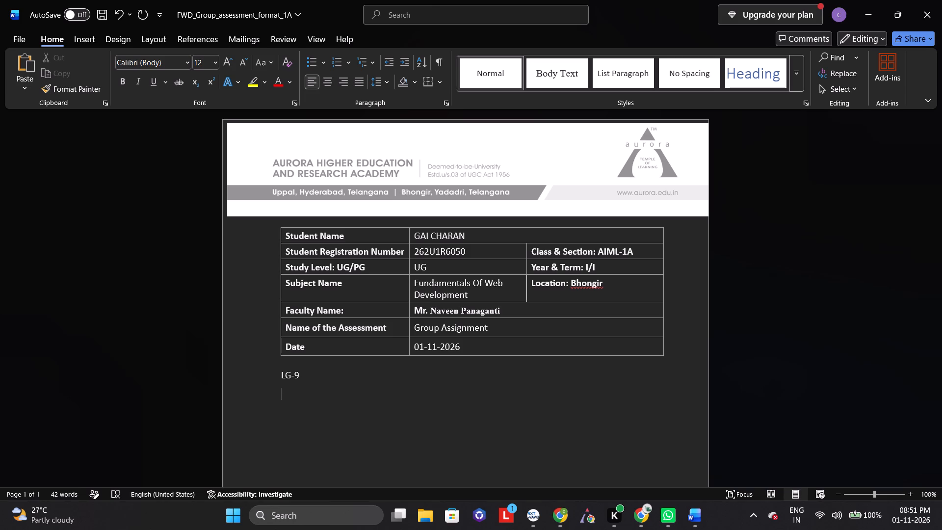
Write the line "QUESTION: News and Blog Website" under LG-9, with a space after the colon, and start a new line.
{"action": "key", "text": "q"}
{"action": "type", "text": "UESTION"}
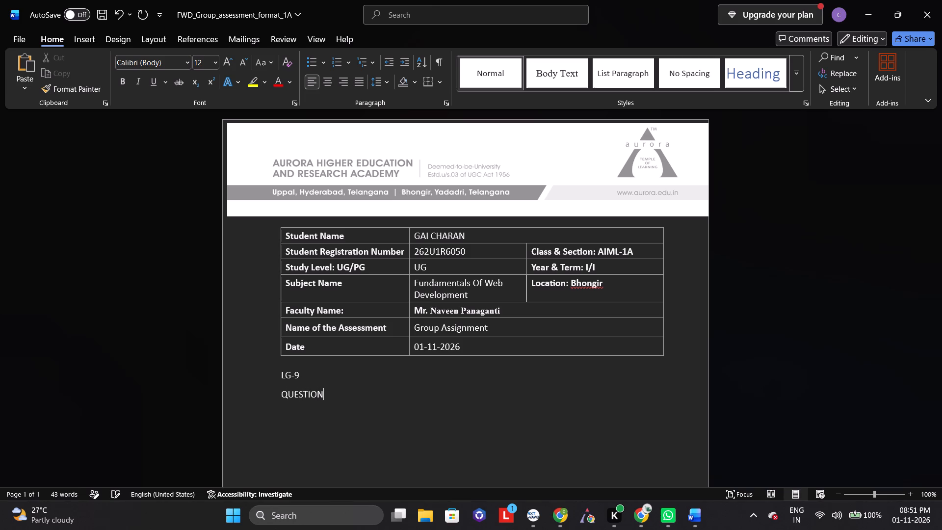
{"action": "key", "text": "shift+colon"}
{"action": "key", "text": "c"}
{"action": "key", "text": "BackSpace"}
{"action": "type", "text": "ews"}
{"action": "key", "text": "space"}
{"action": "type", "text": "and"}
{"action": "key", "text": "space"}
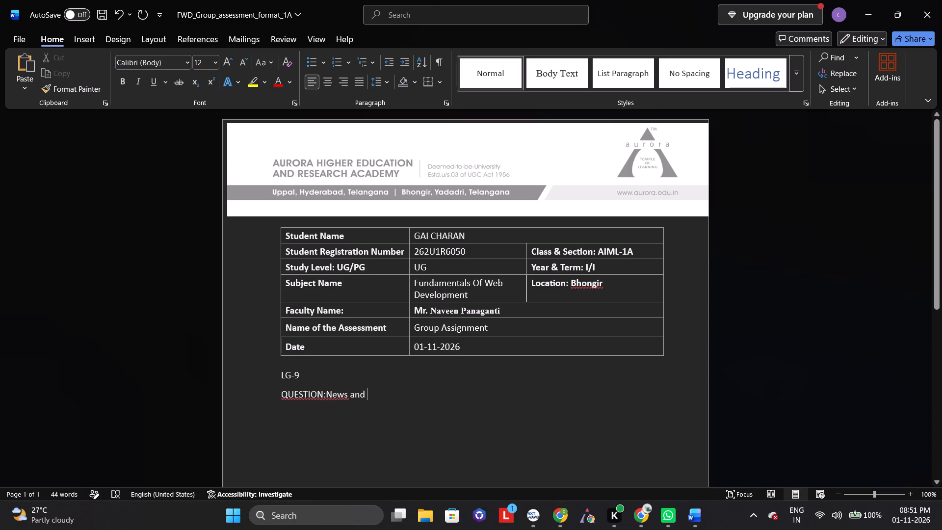
{"action": "left_click", "coordinate": [324, 395]}
{"action": "left_click", "coordinate": [324, 395]}
{"action": "key", "text": "Right"}
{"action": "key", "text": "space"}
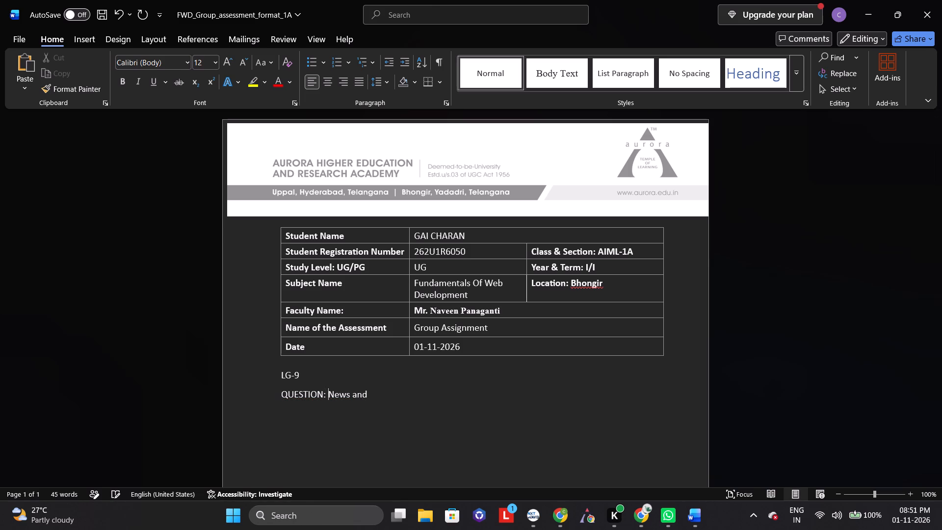
{"action": "left_click", "coordinate": [375, 400]}
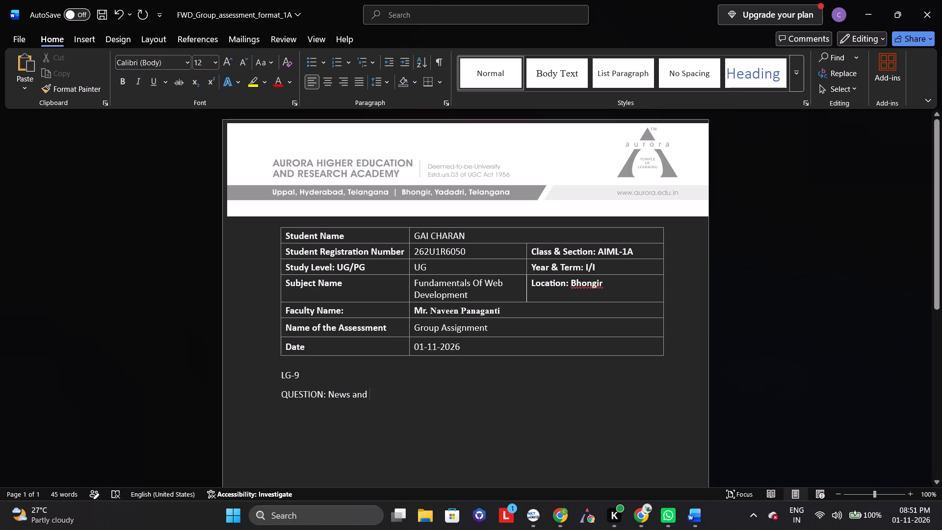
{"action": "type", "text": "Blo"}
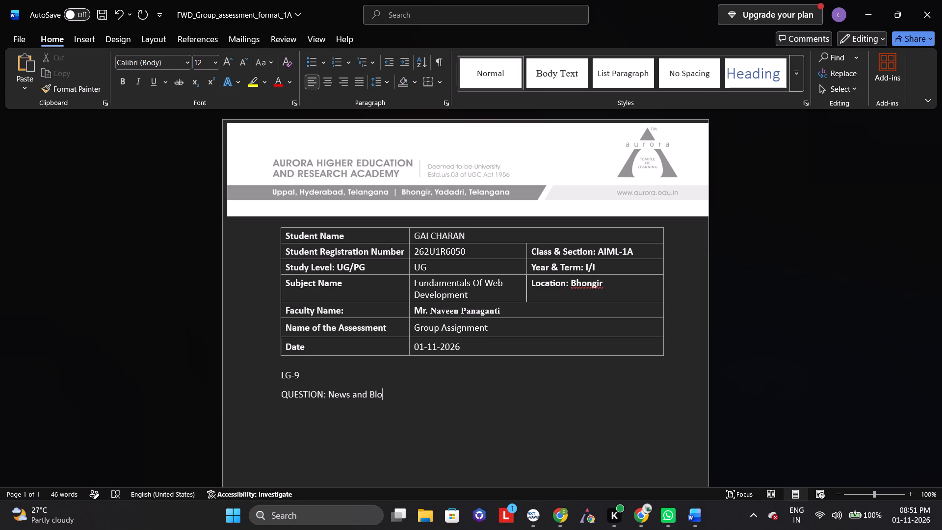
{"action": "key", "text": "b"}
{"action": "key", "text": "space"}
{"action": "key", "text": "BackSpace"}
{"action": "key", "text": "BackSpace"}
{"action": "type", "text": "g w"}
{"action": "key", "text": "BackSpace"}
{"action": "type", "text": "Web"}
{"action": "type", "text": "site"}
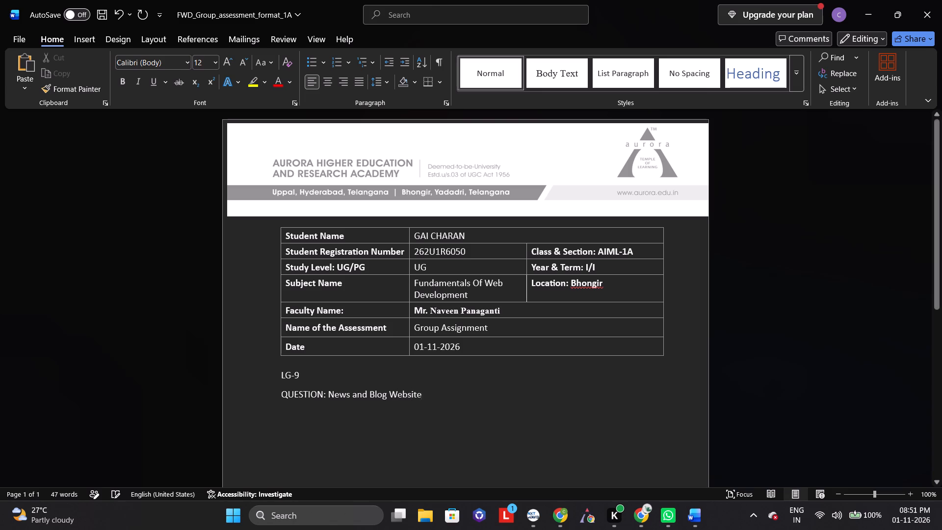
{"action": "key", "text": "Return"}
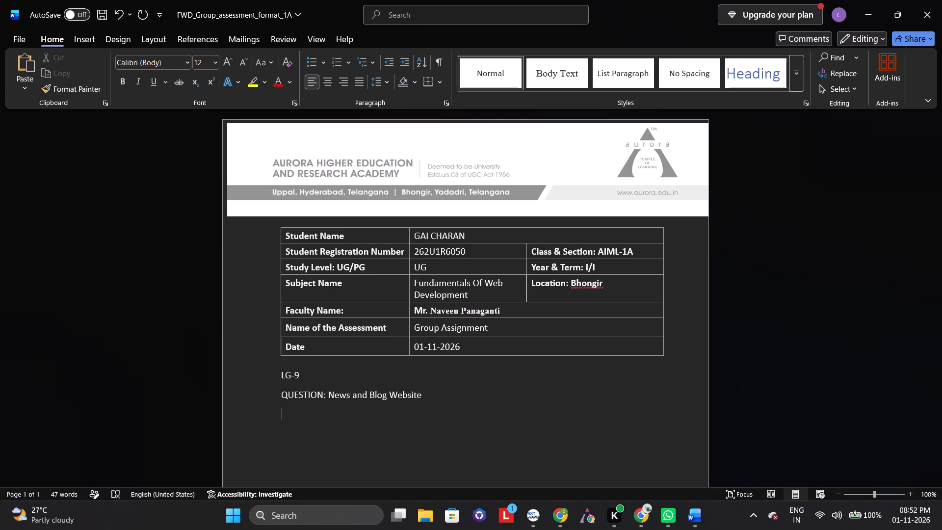
Add the heading "HTML CODE:" under the question line and start an empty line below it.
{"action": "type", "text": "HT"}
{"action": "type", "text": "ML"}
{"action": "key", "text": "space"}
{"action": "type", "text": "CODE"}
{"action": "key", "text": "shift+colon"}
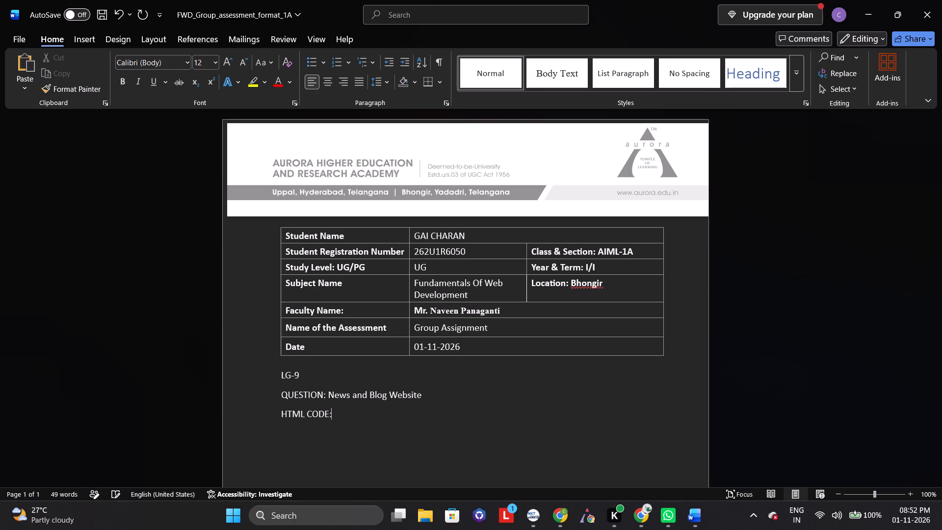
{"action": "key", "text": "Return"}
Switch to the NxtWave window and open the charangroup code snippet.
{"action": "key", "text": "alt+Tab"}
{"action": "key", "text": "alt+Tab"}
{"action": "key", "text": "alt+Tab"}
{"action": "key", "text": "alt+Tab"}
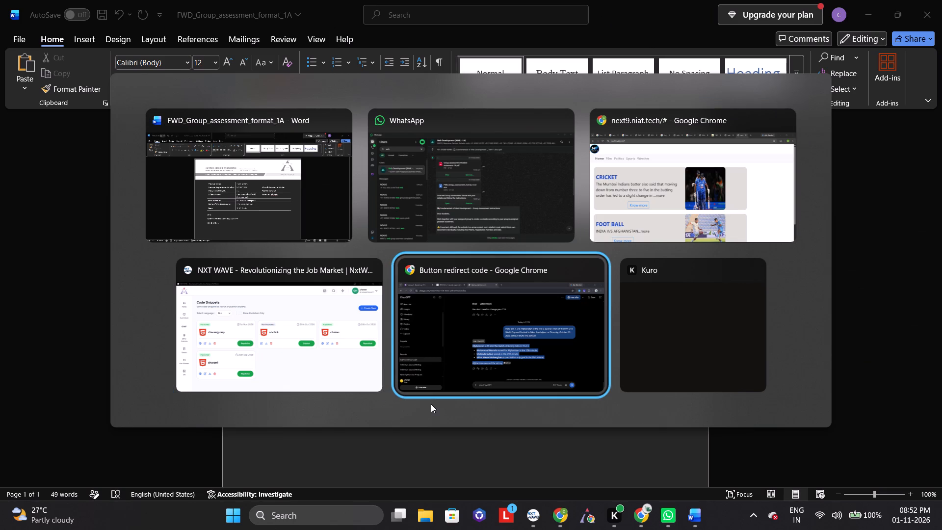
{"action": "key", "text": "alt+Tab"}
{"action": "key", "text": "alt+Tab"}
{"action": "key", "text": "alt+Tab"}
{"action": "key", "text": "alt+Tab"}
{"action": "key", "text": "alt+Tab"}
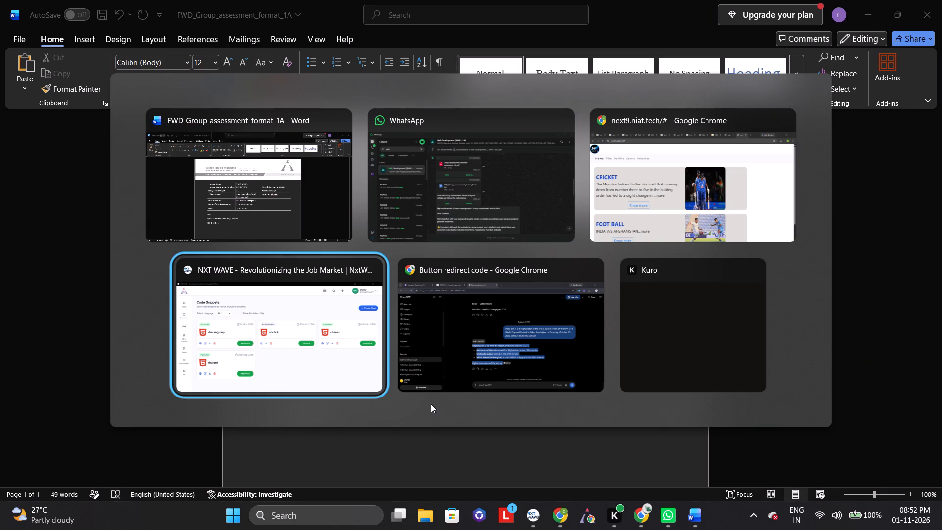
{"action": "left_click", "coordinate": [136, 277]}
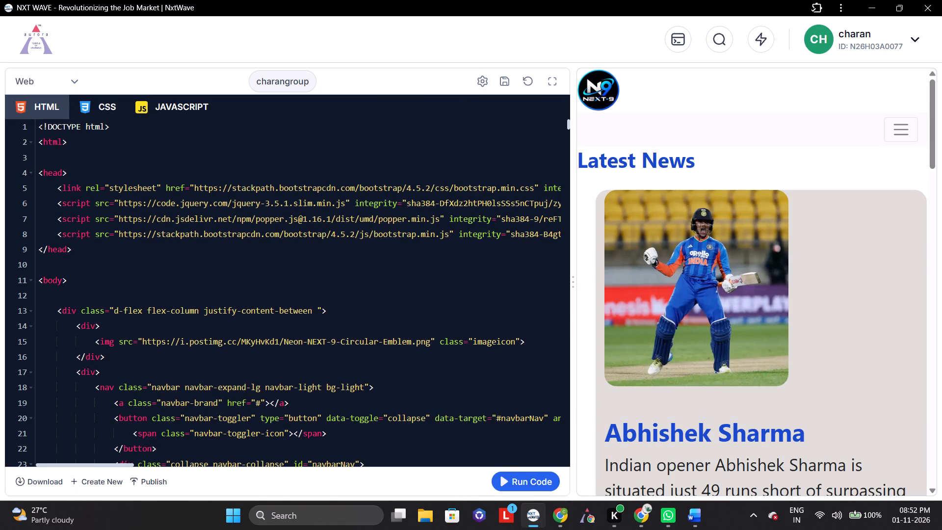
Copy the snippet's entire HTML code, paste it below "HTML CODE:" in the Word document, and add two new lines after it.
{"action": "left_click_drag", "start_coordinate": [37, 127], "coordinate": [149, 520]}
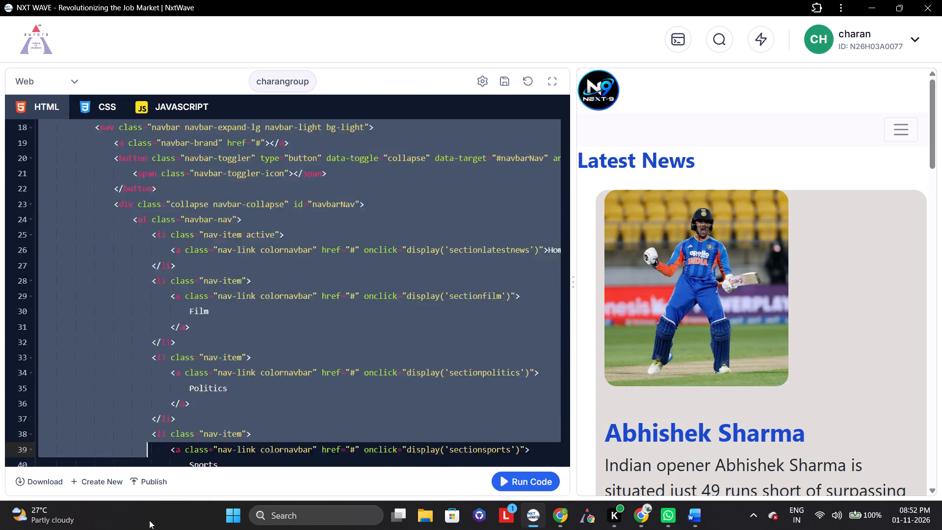
{"action": "left_click_drag", "start_coordinate": [149, 520], "coordinate": [150, 526]}
{"action": "key", "text": "ctrl+c"}
{"action": "key", "text": "alt+Tab"}
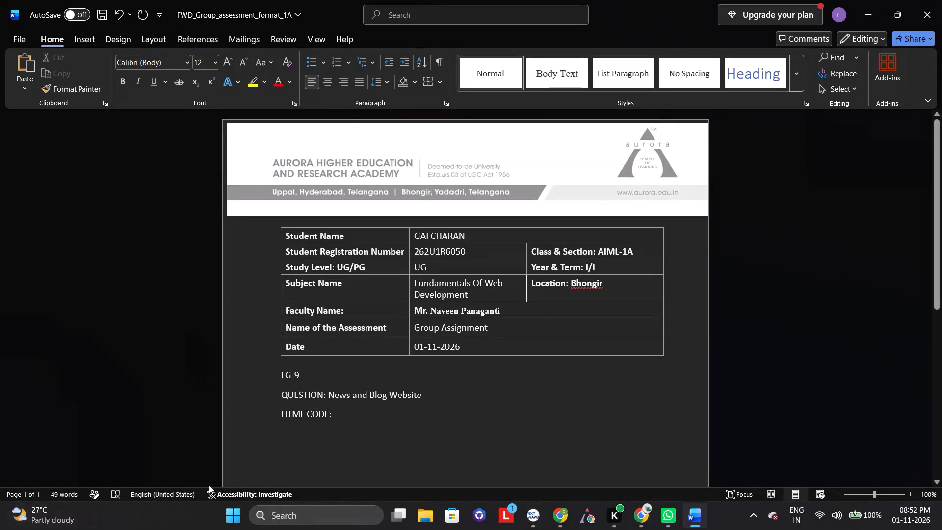
{"action": "left_click", "coordinate": [289, 443]}
{"action": "key", "text": "ctrl+v"}
{"action": "scroll", "coordinate": [358, 381], "scroll_direction": "up", "scroll_amount": 1}
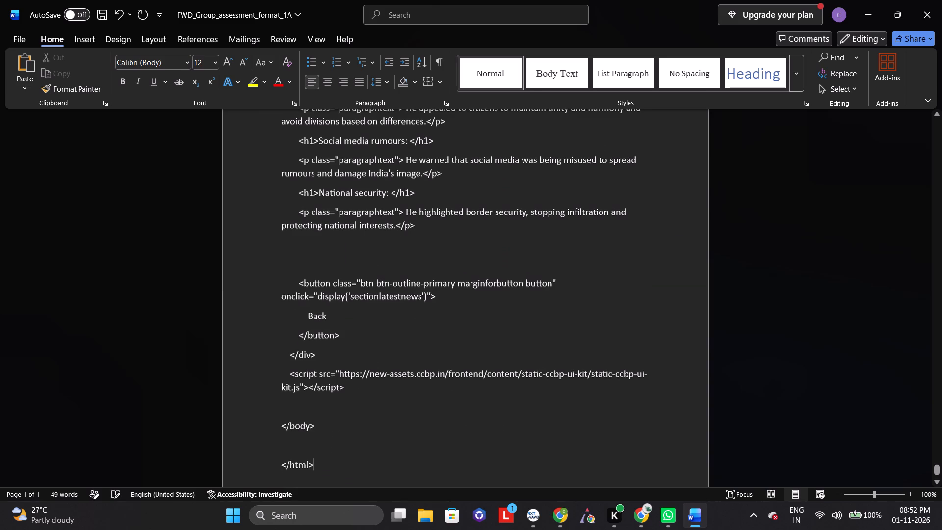
{"action": "scroll", "coordinate": [358, 381], "scroll_direction": "up", "scroll_amount": 4}
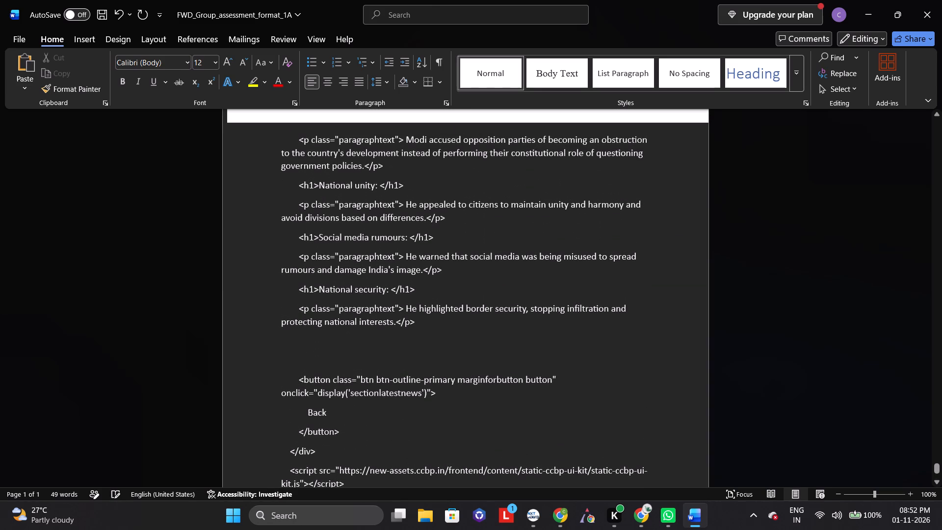
{"action": "scroll", "coordinate": [390, 358], "scroll_direction": "down", "scroll_amount": 5}
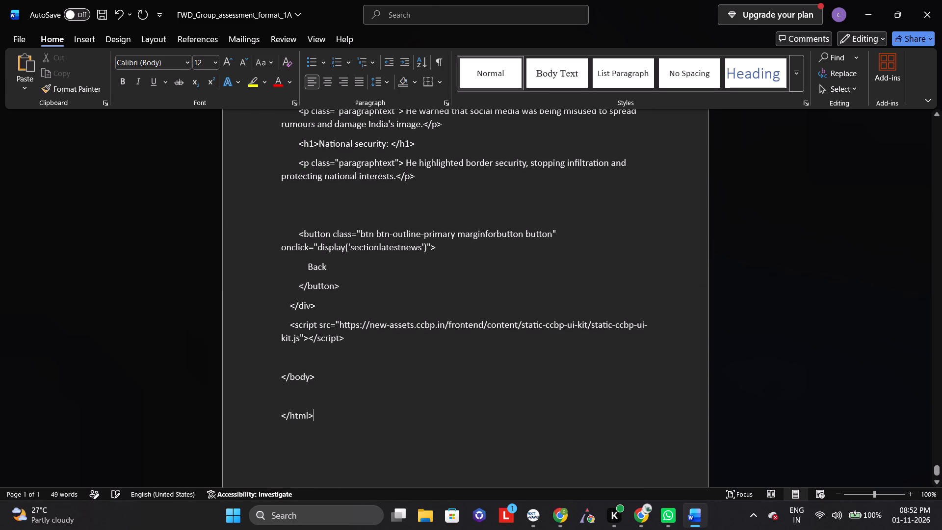
{"action": "key", "text": "Return"}
{"action": "key", "text": "Return"}
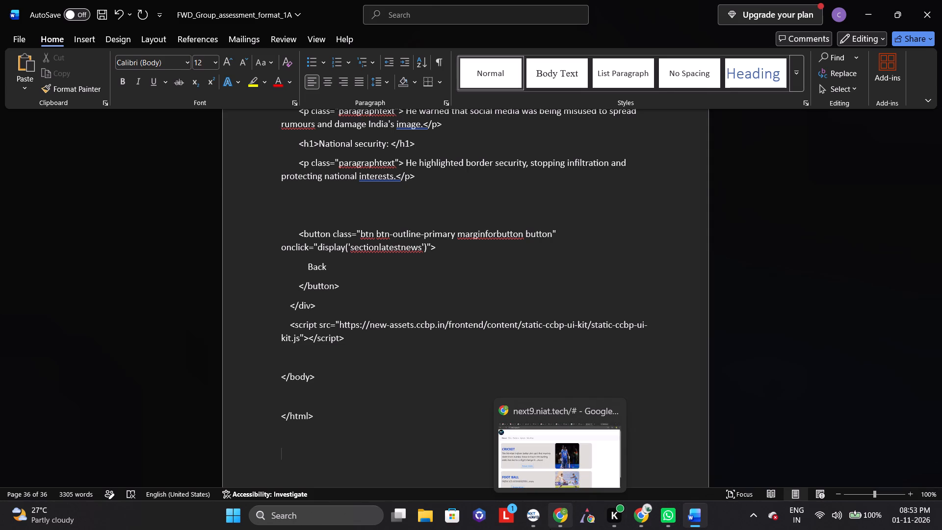
Switch back to the NxtWave window and maximize the code editor pane.
{"action": "key", "text": "alt+Tab"}
{"action": "left_click", "coordinate": [453, 354]}
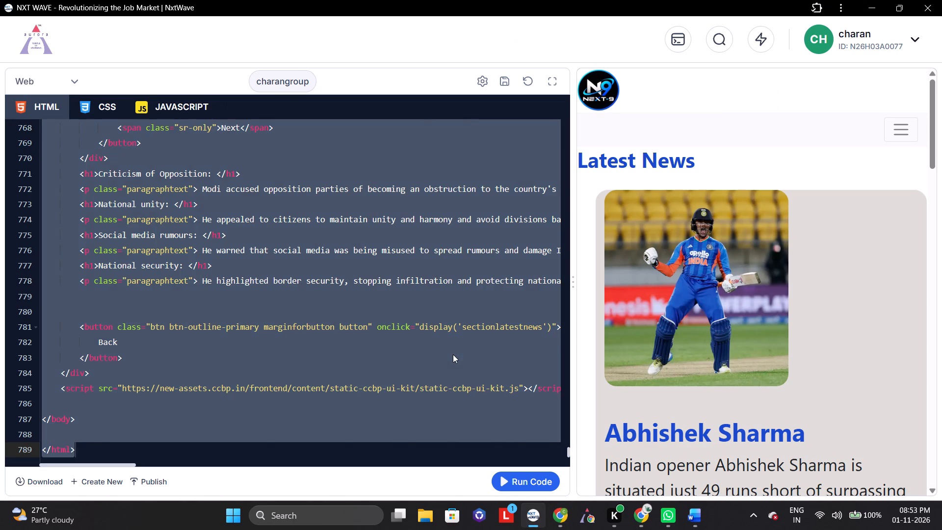
{"action": "left_click", "coordinate": [552, 78]}
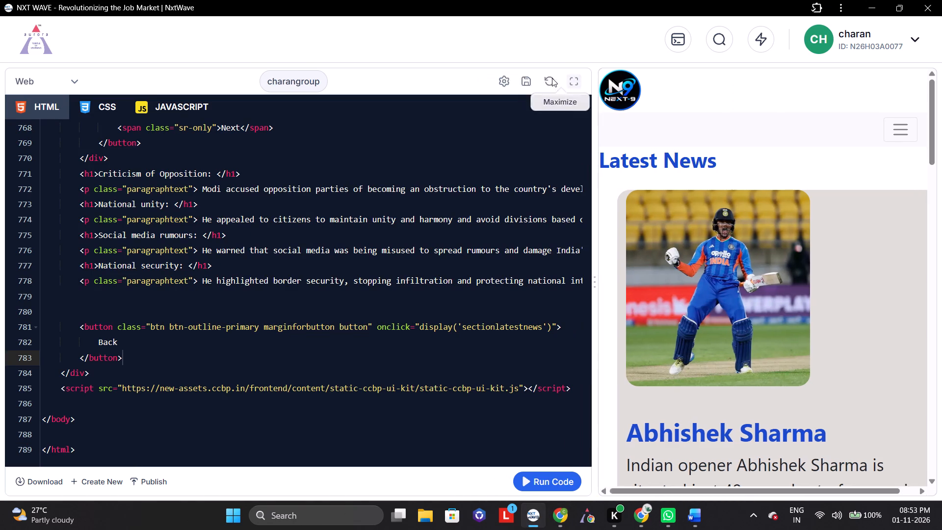
Capture a screenshot of the full NxtWave window above the taskbar, showing the HTML code from line 1, and copy it.
{"action": "scroll", "coordinate": [466, 197], "scroll_direction": "up", "scroll_amount": 20}
{"action": "scroll", "coordinate": [466, 197], "scroll_direction": "up", "scroll_amount": 1}
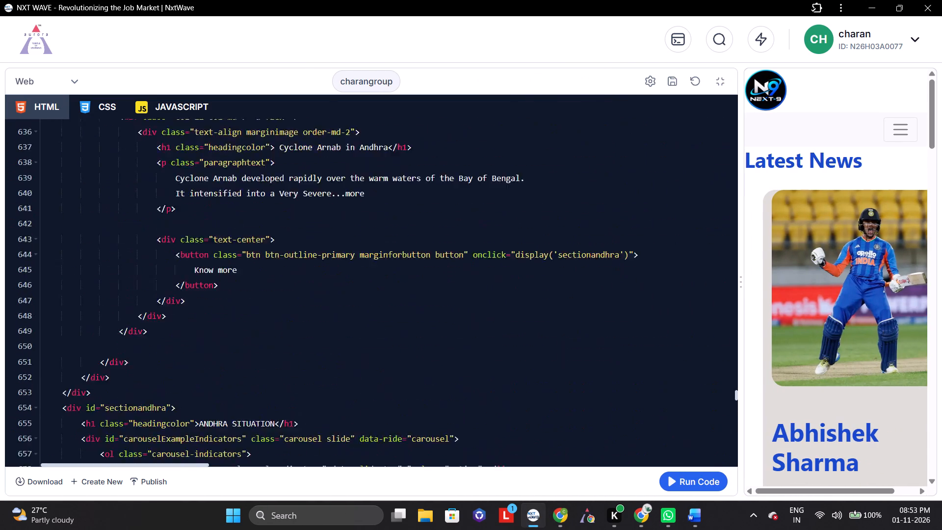
{"action": "scroll", "coordinate": [466, 197], "scroll_direction": "up", "scroll_amount": 12}
{"action": "scroll", "coordinate": [466, 197], "scroll_direction": "up", "scroll_amount": 20}
{"action": "scroll", "coordinate": [466, 197], "scroll_direction": "up", "scroll_amount": 12}
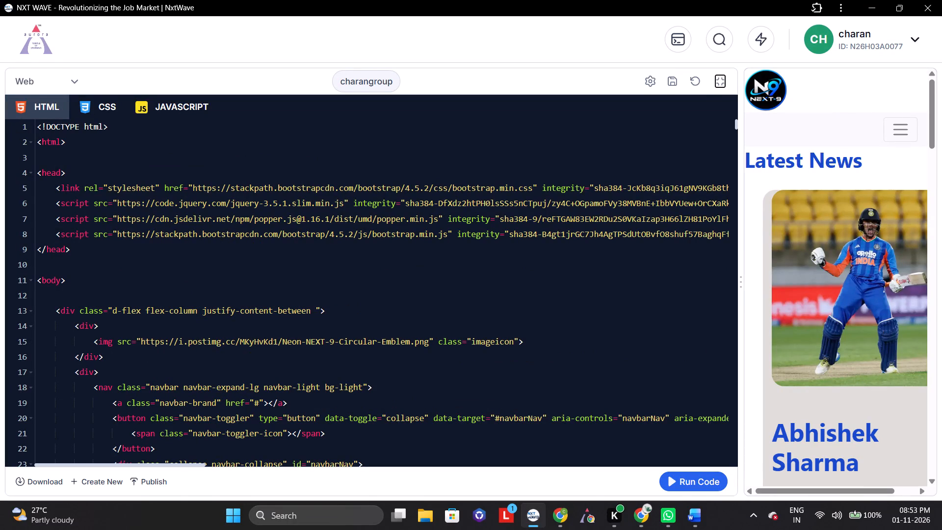
{"action": "key", "text": "shift+super+s"}
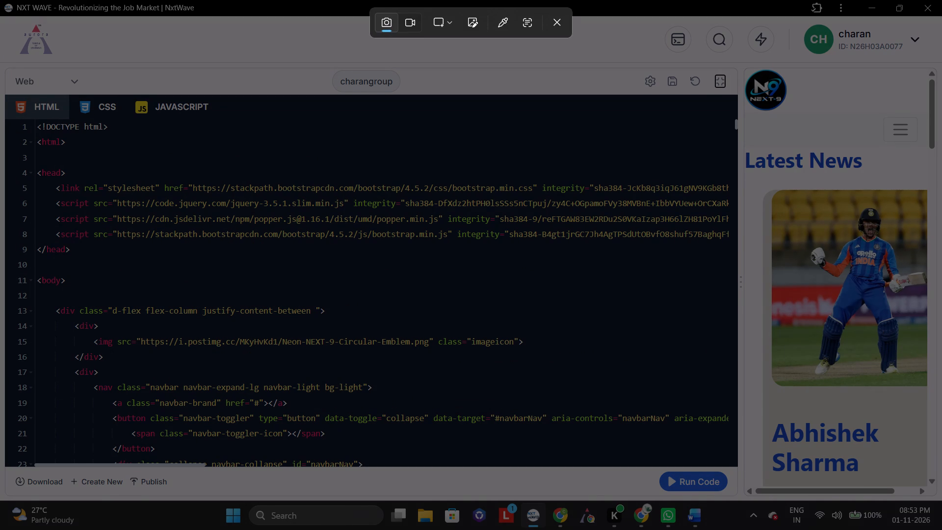
{"action": "left_click_drag", "start_coordinate": [0, 0], "coordinate": [115, 93]}
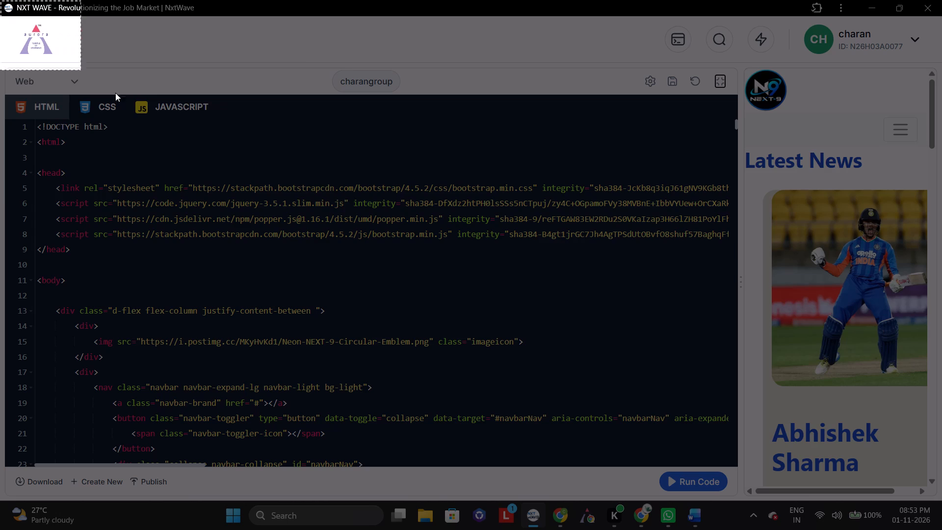
{"action": "left_click_drag", "start_coordinate": [115, 93], "coordinate": [941, 481]}
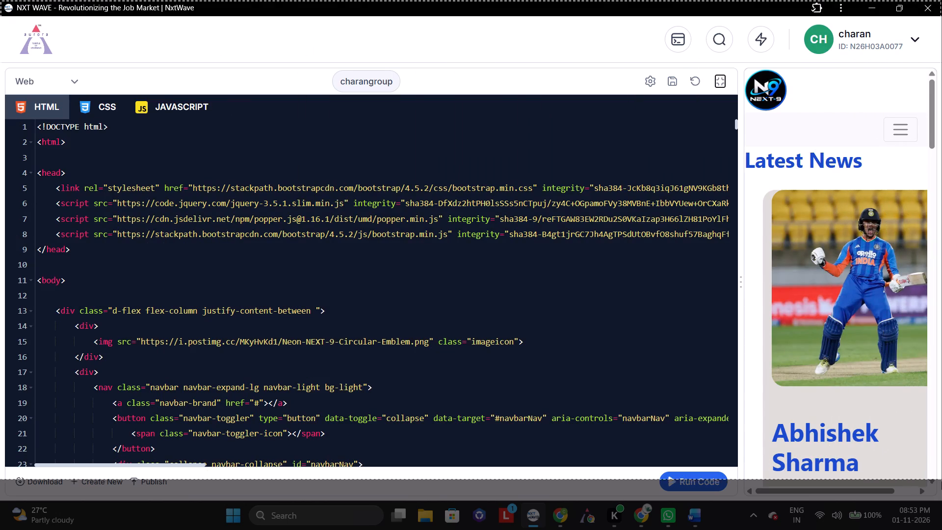
{"action": "left_click_drag", "start_coordinate": [941, 481], "coordinate": [941, 503]}
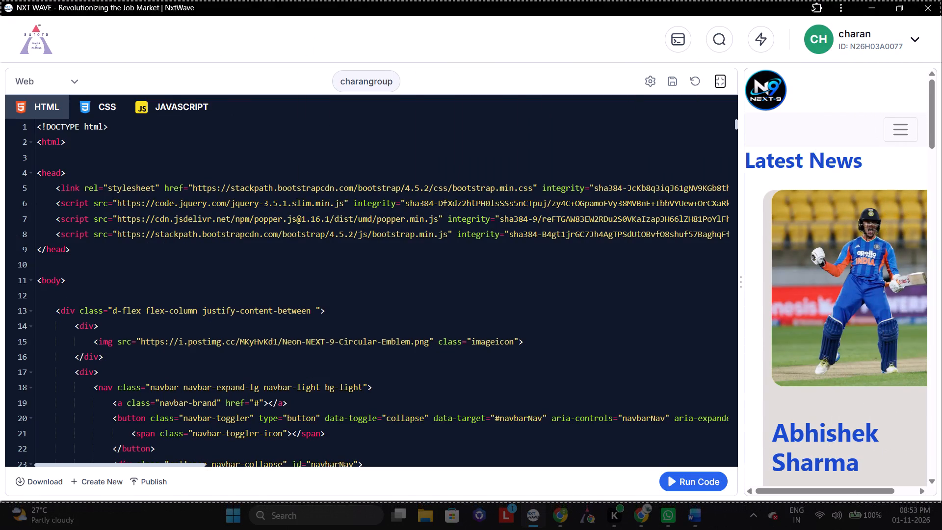
{"action": "left_click_drag", "start_coordinate": [941, 503], "coordinate": [941, 501]}
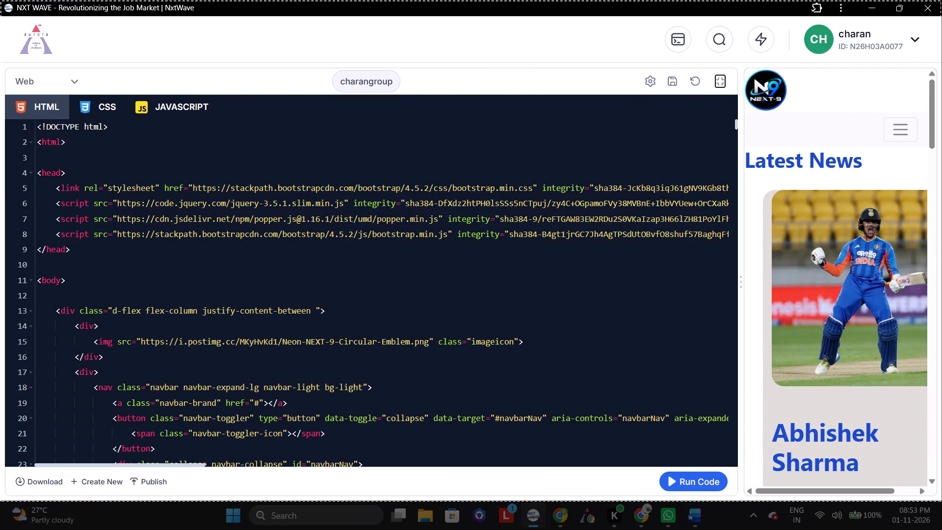
{"action": "left_click_drag", "start_coordinate": [941, 501], "coordinate": [941, 502]}
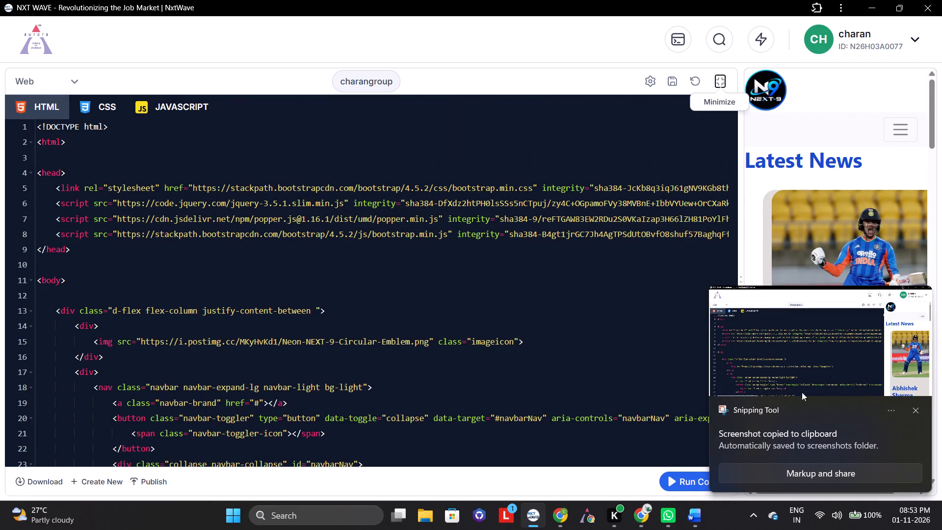
{"action": "left_click", "coordinate": [771, 368]}
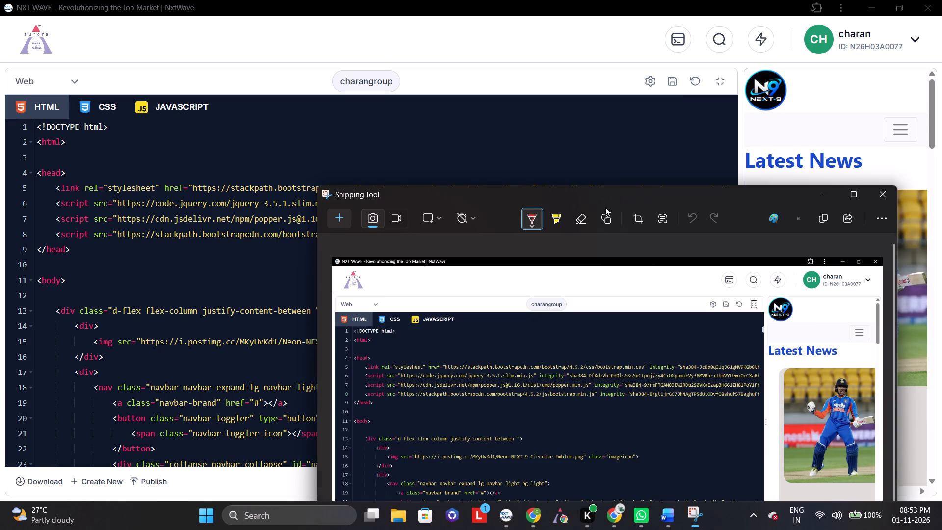
{"action": "left_click", "coordinate": [831, 220]}
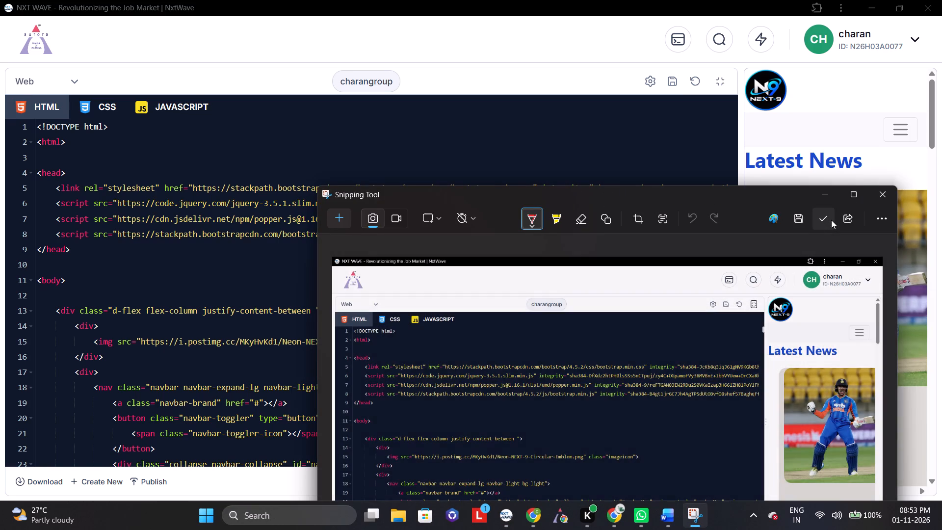
Switch to the Word document and write the heading "SCREENSHOT:" below the closing html tag.
{"action": "key", "text": "alt+Tab"}
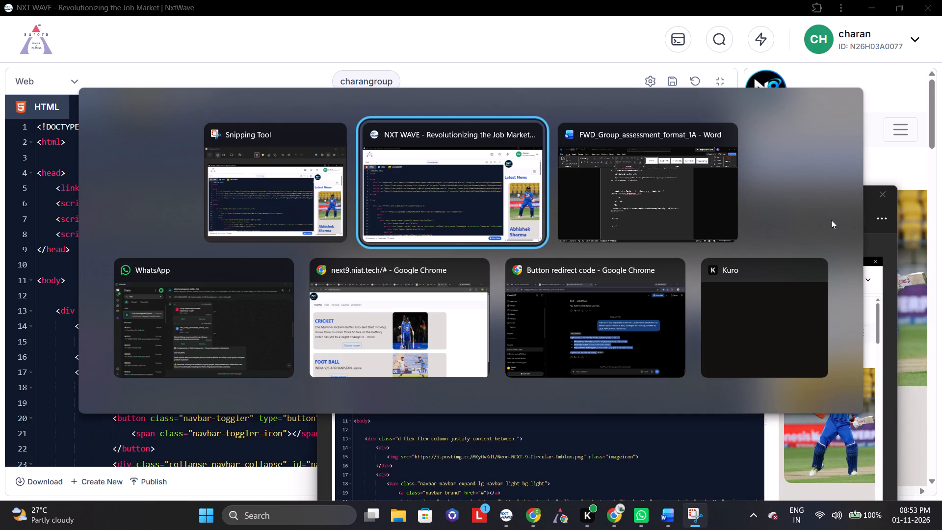
{"action": "key", "text": "alt+Tab"}
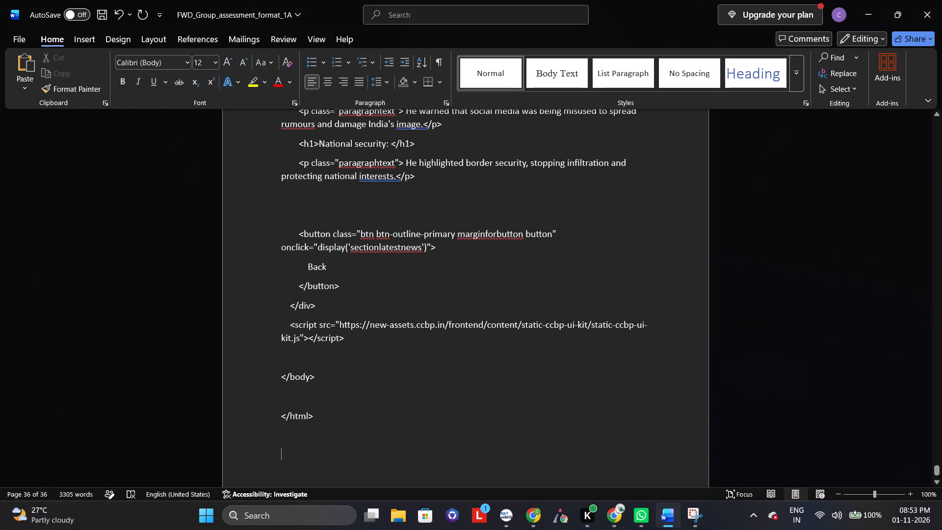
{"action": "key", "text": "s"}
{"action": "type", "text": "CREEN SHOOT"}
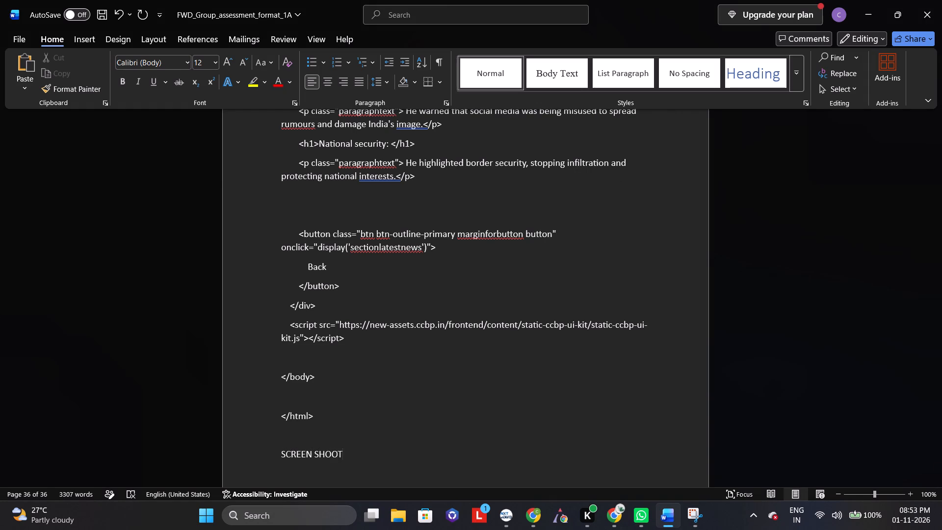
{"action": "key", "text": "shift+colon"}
{"action": "left_click", "coordinate": [314, 454]}
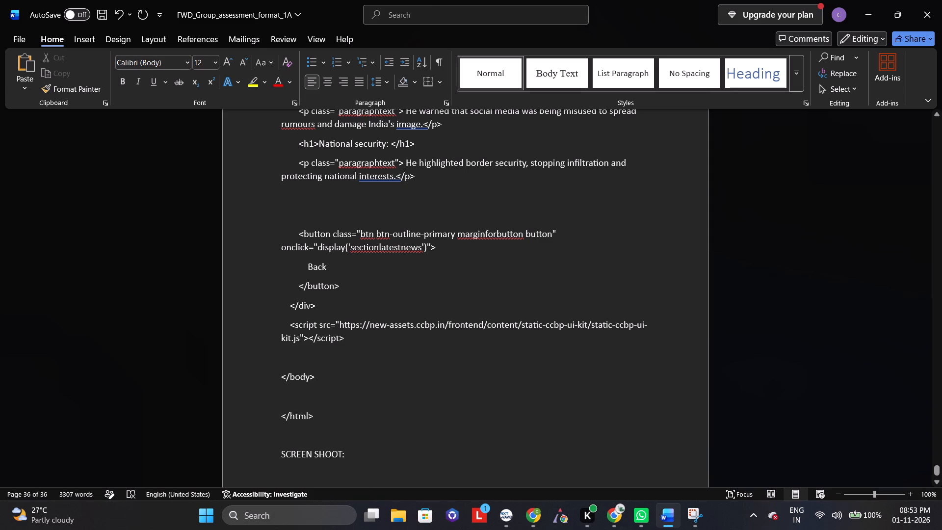
{"action": "key", "text": "BackSpace"}
{"action": "key", "text": "Right"}
{"action": "key", "text": "Right"}
{"action": "key", "text": "Right"}
{"action": "key", "text": "Right"}
{"action": "key", "text": "BackSpace"}
{"action": "left_click", "coordinate": [341, 453]}
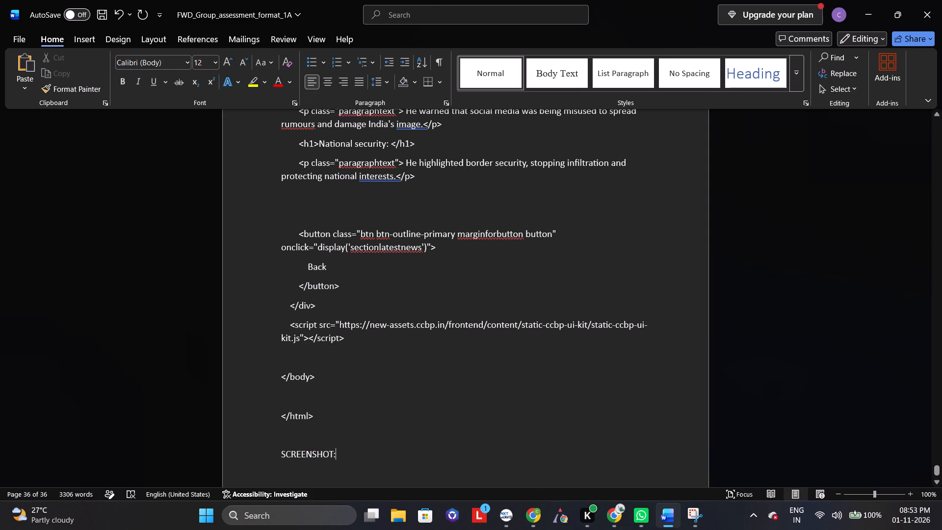
Paste the captured screenshot on a new line below the "SCREENSHOT:" heading.
{"action": "key", "text": "Return"}
{"action": "key", "text": "ctrl+v"}
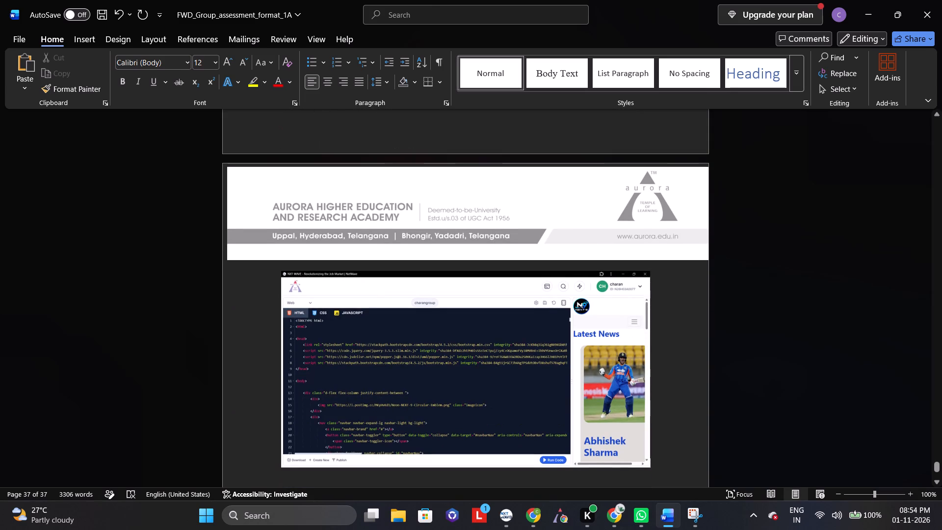
Add the heading "CSS CODE:" below the pasted screenshot and start an empty line after it.
{"action": "scroll", "coordinate": [340, 438], "scroll_direction": "down", "scroll_amount": 1}
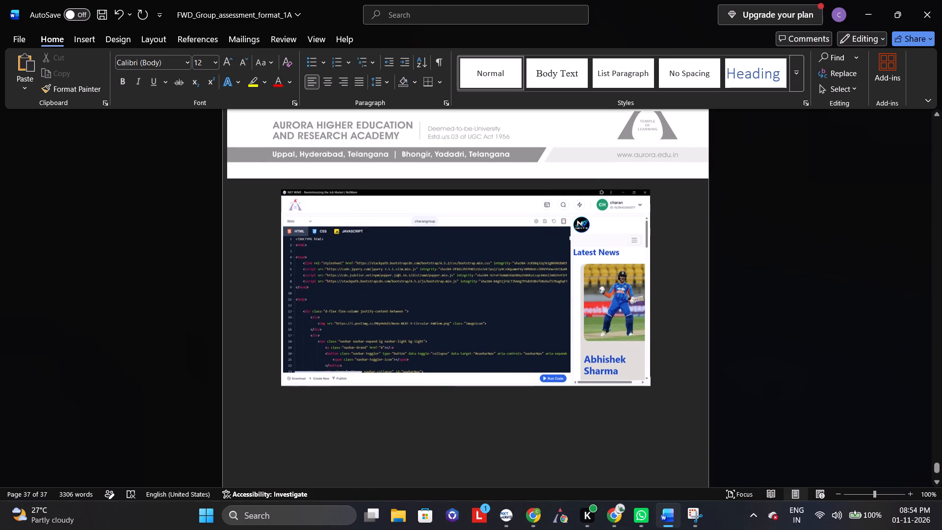
{"action": "scroll", "coordinate": [340, 438], "scroll_direction": "down", "scroll_amount": 1}
{"action": "left_click", "coordinate": [300, 413]}
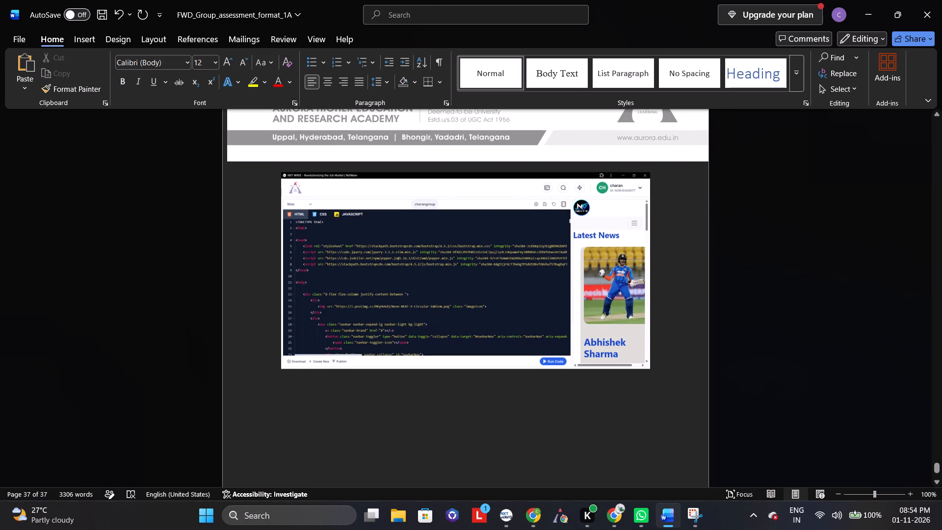
{"action": "key", "text": "Return"}
{"action": "key", "text": "Return"}
{"action": "key", "text": "BackSpace"}
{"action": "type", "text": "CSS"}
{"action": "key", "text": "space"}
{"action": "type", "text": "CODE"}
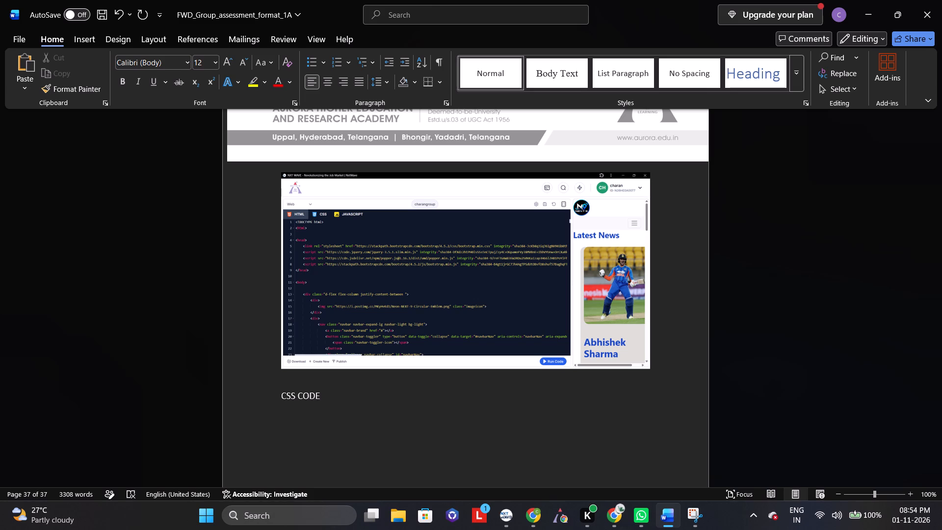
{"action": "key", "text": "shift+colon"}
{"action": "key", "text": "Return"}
Switch to the NxtWave window and show the CSS code of the charangroup snippet.
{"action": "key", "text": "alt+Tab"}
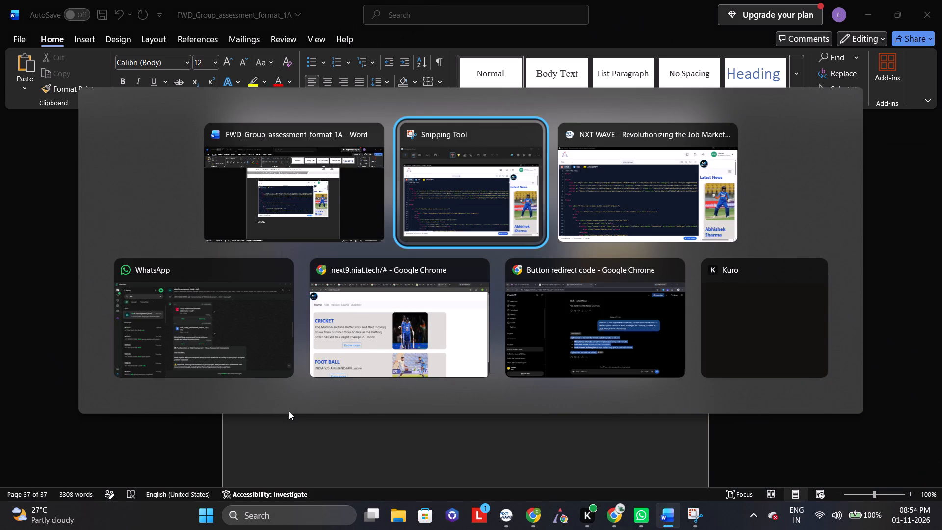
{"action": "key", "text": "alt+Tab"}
{"action": "left_click", "coordinate": [106, 101]}
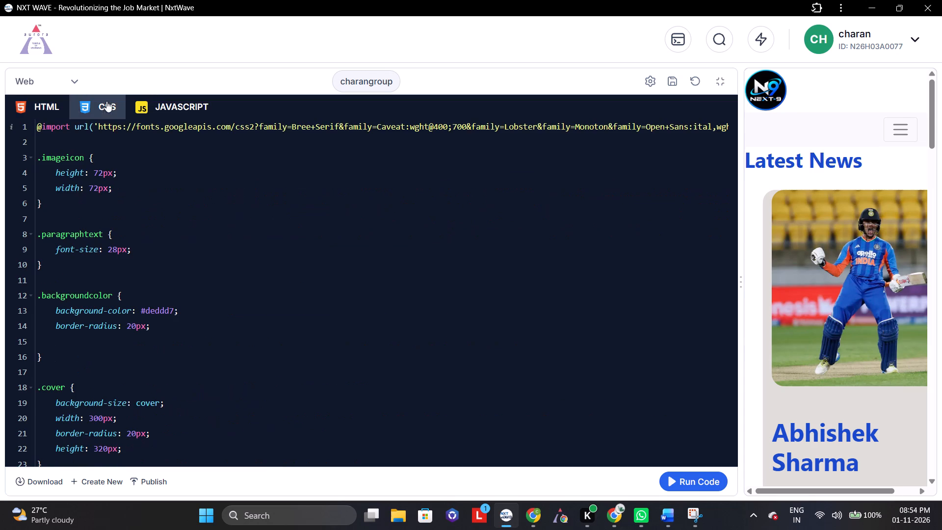
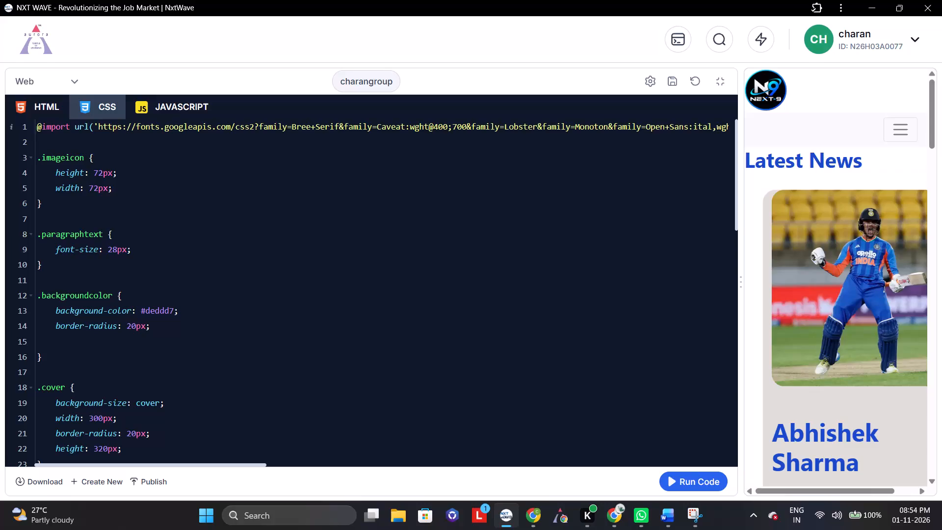
Copy the entire CSS code of the charangroup snippet and paste it below the "CSS CODE:" heading in the Word document.
{"action": "left_click_drag", "start_coordinate": [37, 123], "coordinate": [177, 482]}
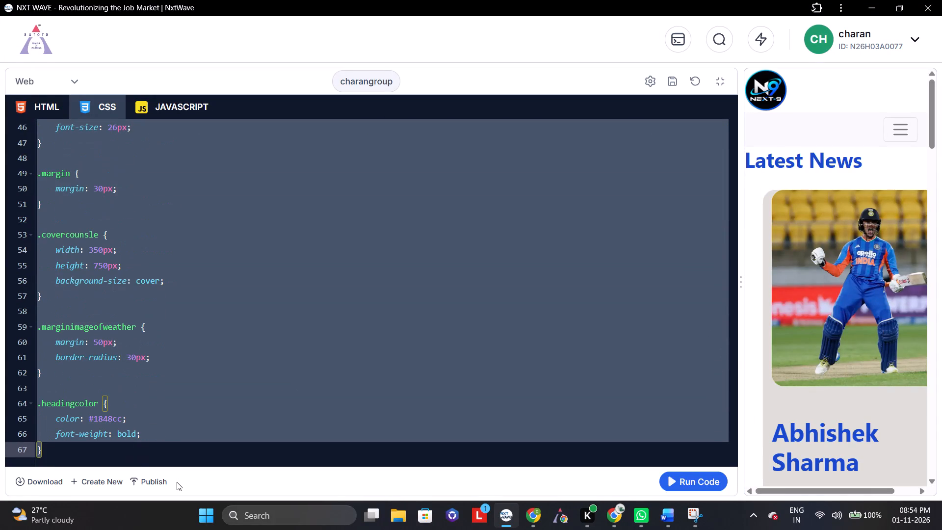
{"action": "key", "text": "ctrl+c"}
{"action": "key", "text": "alt+Tab"}
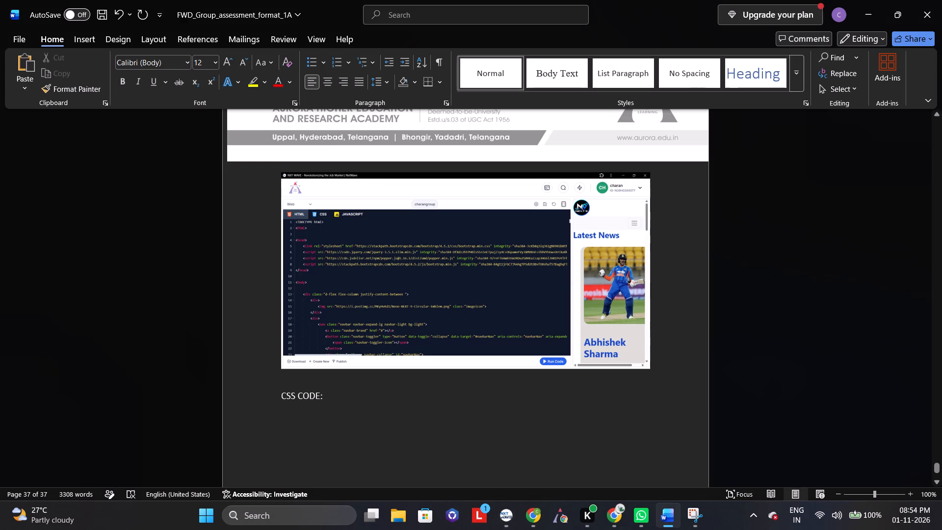
{"action": "key", "text": "ctrl+v"}
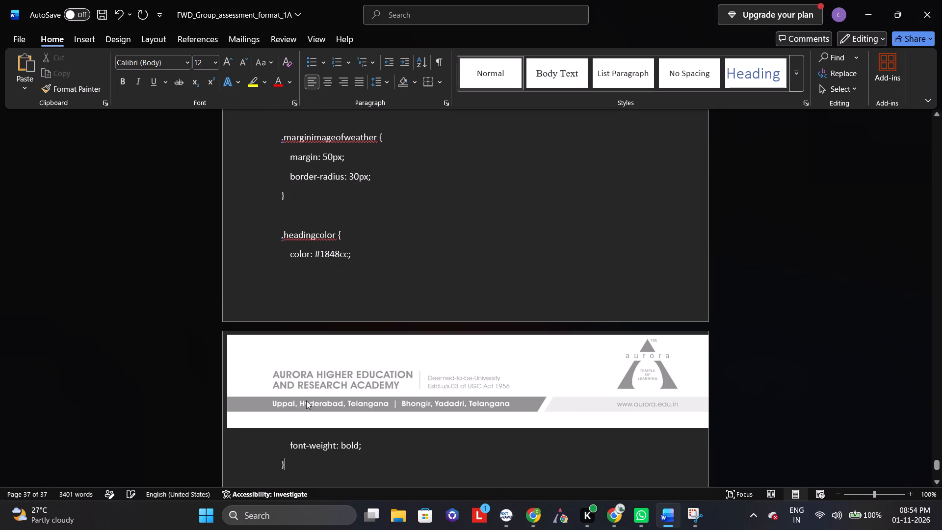
{"action": "scroll", "coordinate": [337, 238], "scroll_direction": "down", "scroll_amount": 1}
Switch to the NxtWave window and capture a screenshot of it showing the CSS code from its first line, copied to the clipboard.
{"action": "key", "text": "alt+Tab"}
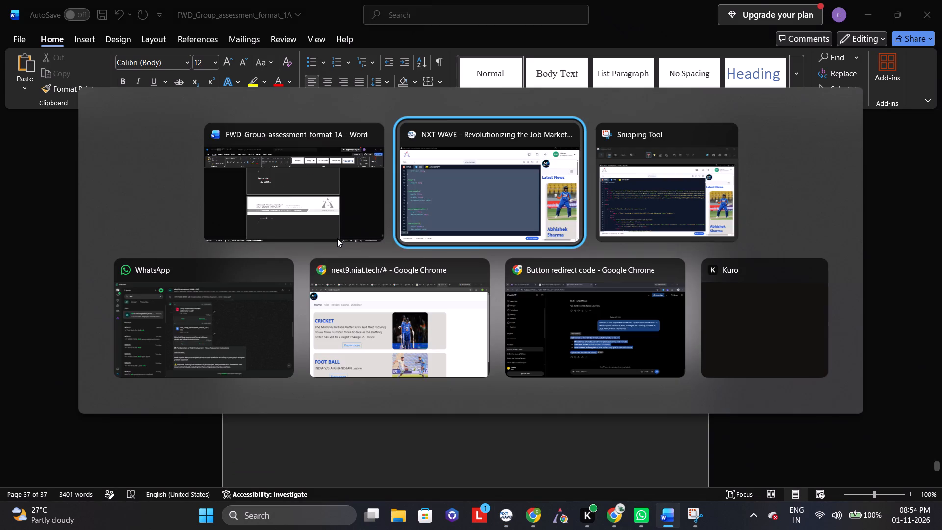
{"action": "left_click", "coordinate": [367, 202]}
{"action": "scroll", "coordinate": [367, 202], "scroll_direction": "up", "scroll_amount": 7}
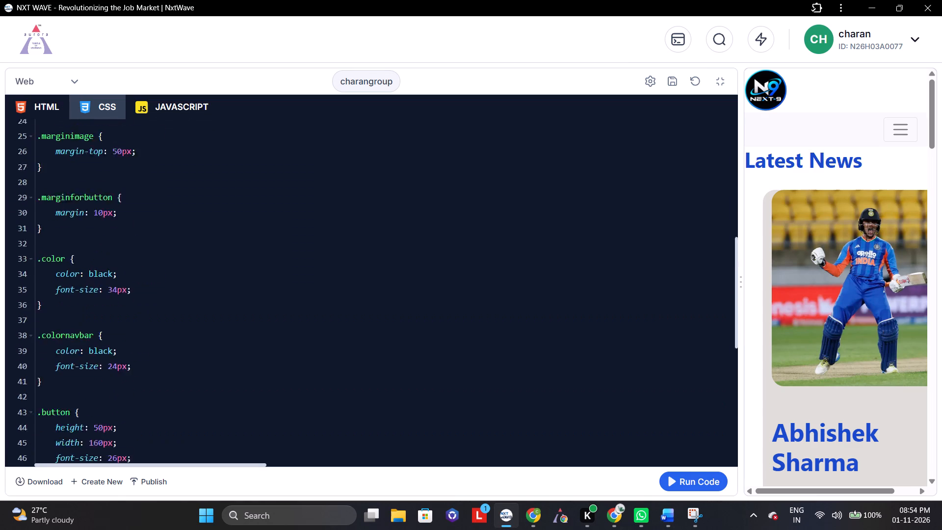
{"action": "scroll", "coordinate": [367, 202], "scroll_direction": "up", "scroll_amount": 13}
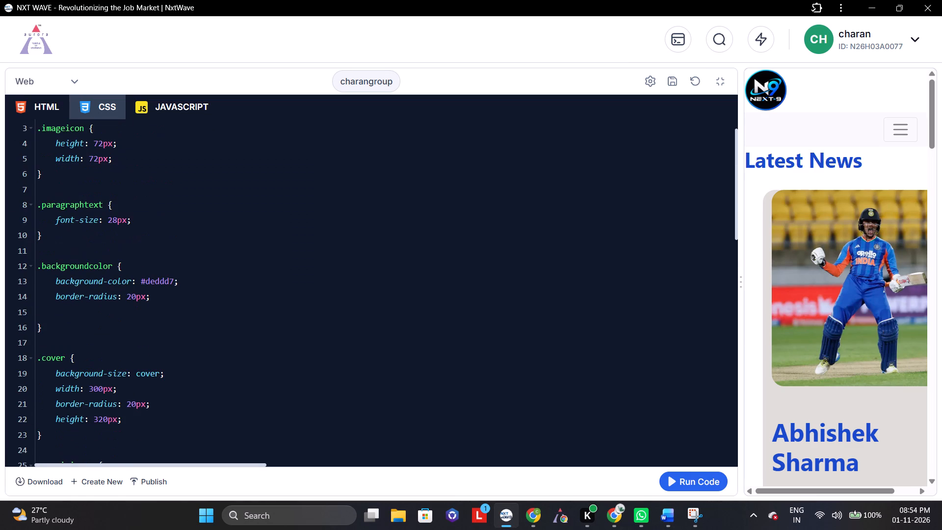
{"action": "key", "text": "shift+super+s"}
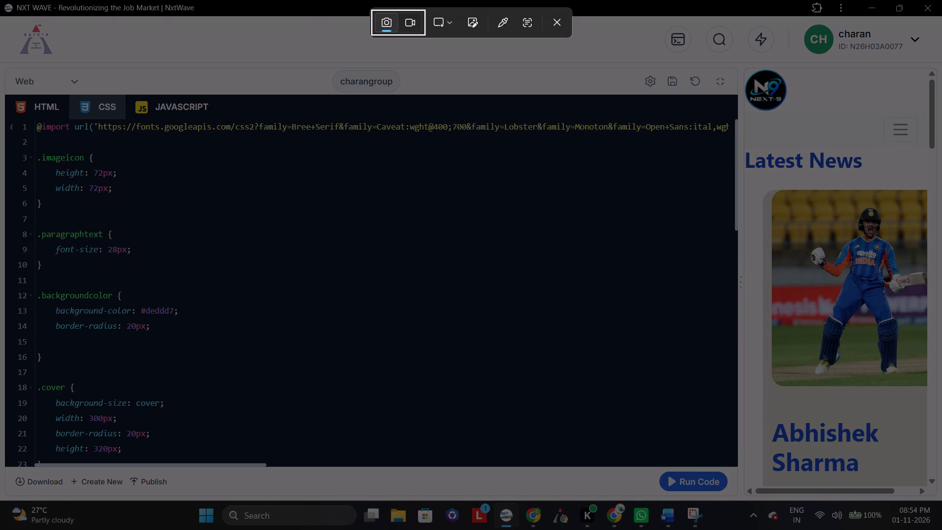
{"action": "left_click_drag", "start_coordinate": [0, 0], "coordinate": [602, 265]}
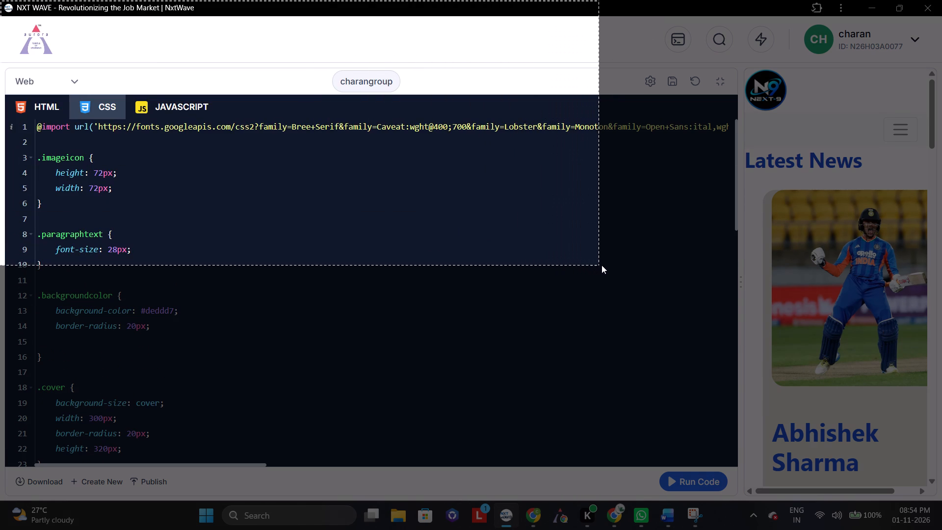
{"action": "left_click_drag", "start_coordinate": [602, 265], "coordinate": [802, 268]}
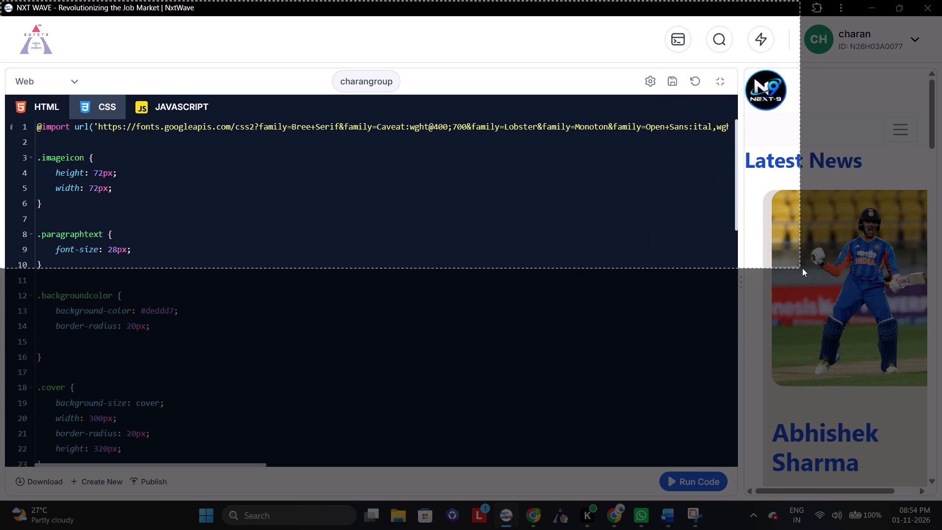
{"action": "left_click_drag", "start_coordinate": [802, 268], "coordinate": [941, 393]}
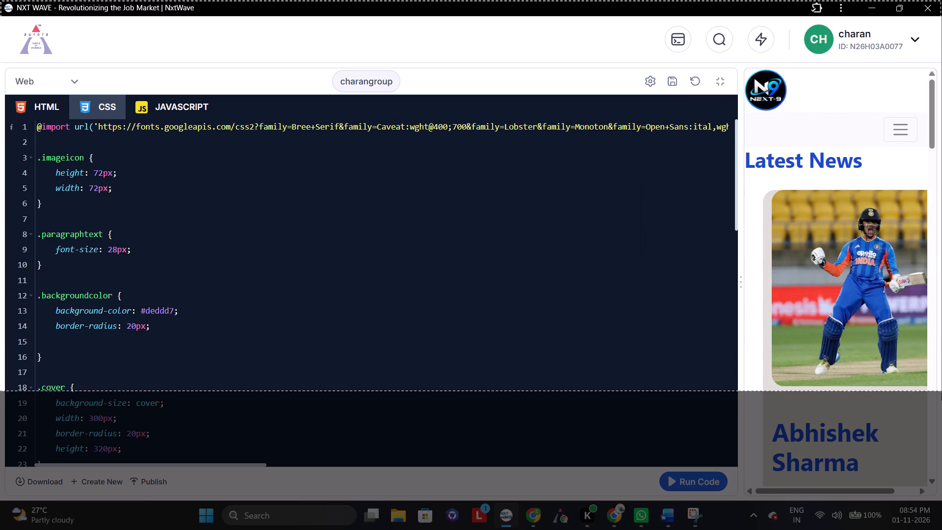
{"action": "left_click_drag", "start_coordinate": [941, 393], "coordinate": [941, 504]}
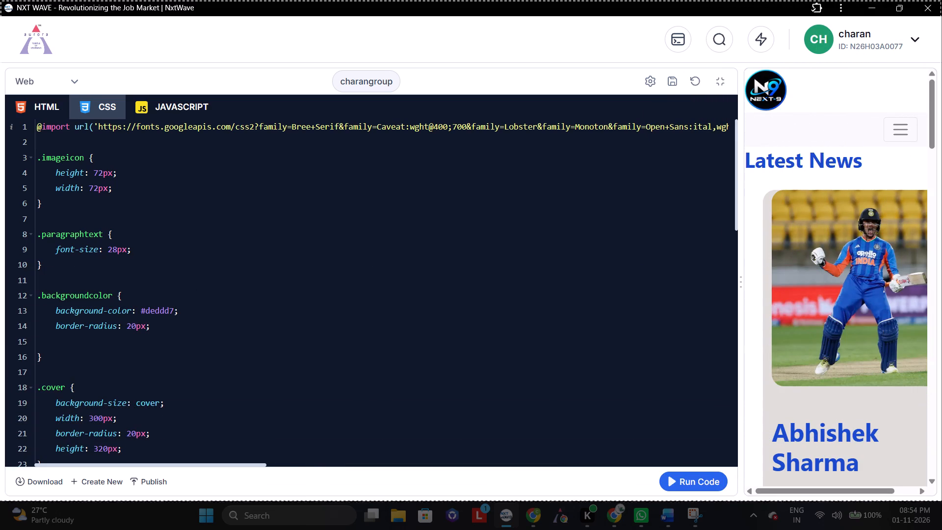
{"action": "left_click_drag", "start_coordinate": [941, 504], "coordinate": [941, 500]}
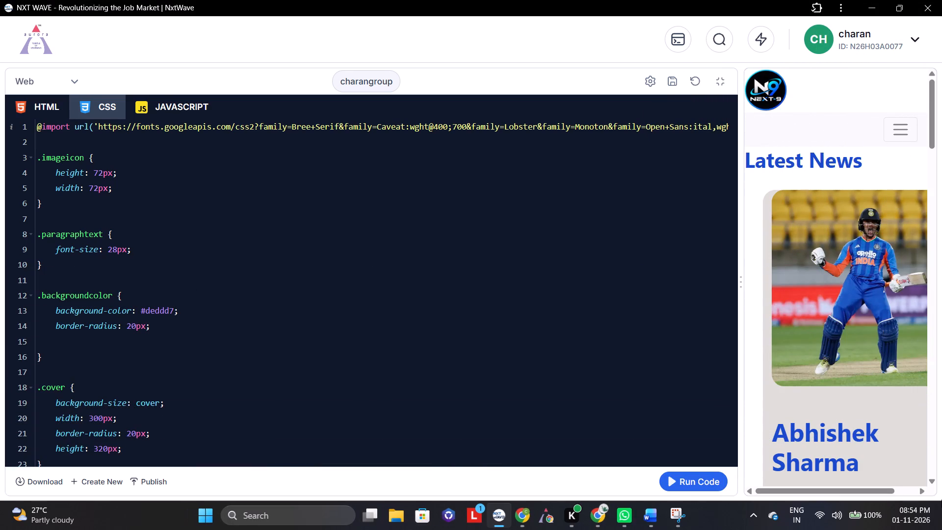
{"action": "left_click", "coordinate": [833, 358]}
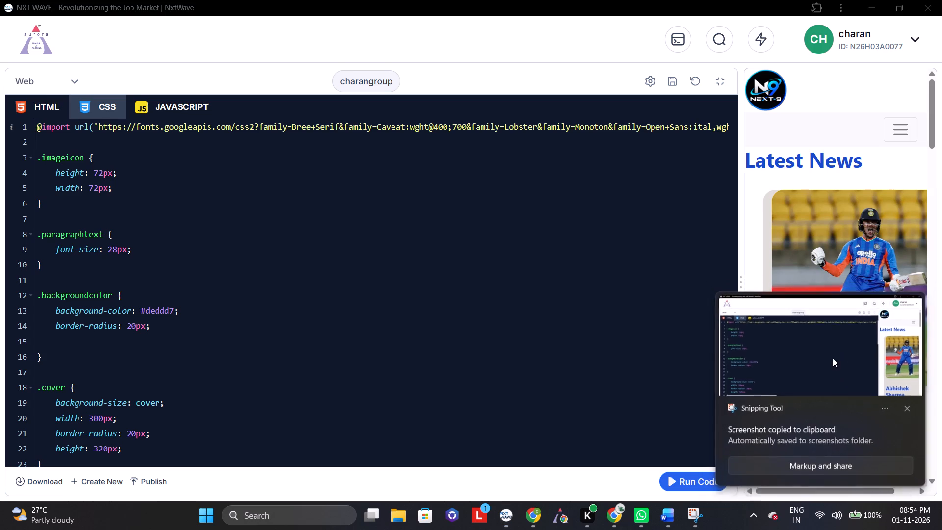
{"action": "left_click", "coordinate": [823, 223]}
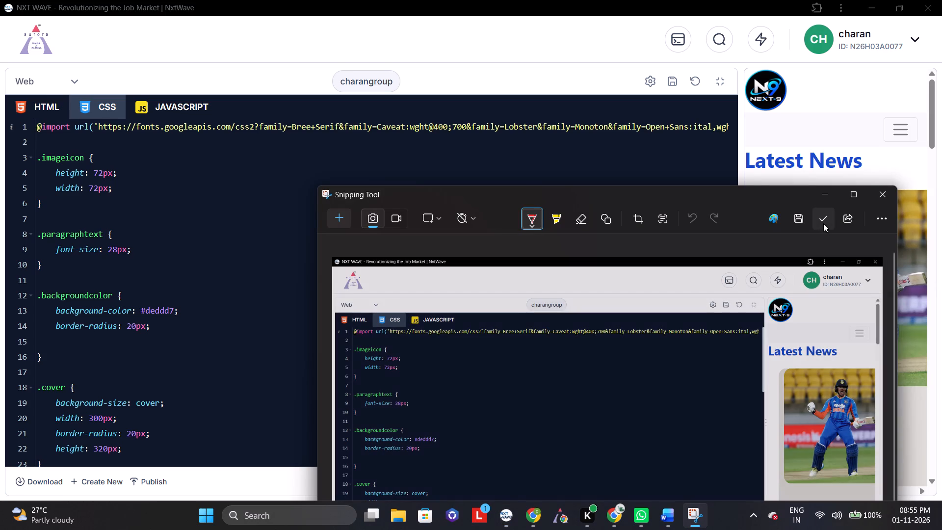
Switch to the Word document and add the heading "SCREENSHOT:" below the pasted CSS code, followed by an empty line.
{"action": "key", "text": "alt+Tab"}
{"action": "key", "text": "alt+Tab"}
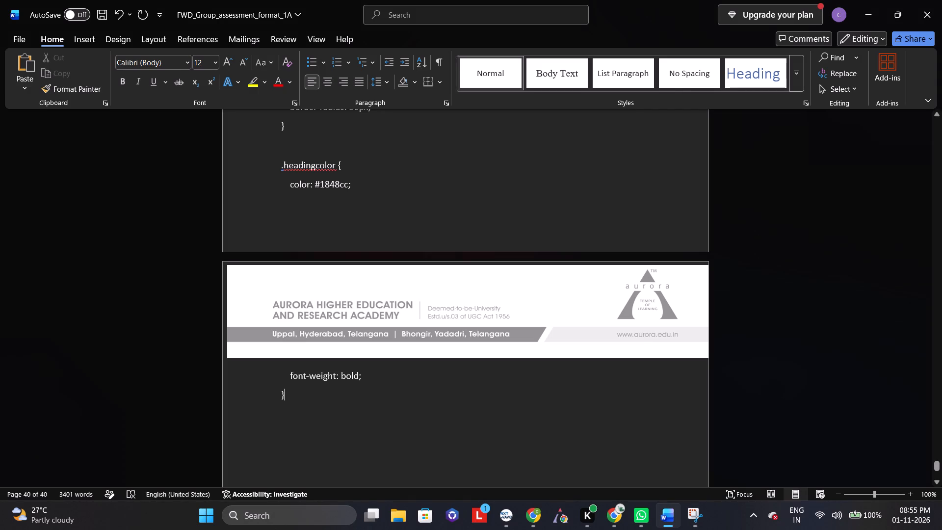
{"action": "left_click", "coordinate": [293, 423]}
{"action": "key", "text": "Return"}
{"action": "key", "text": "Return"}
{"action": "type", "text": "sr"}
{"action": "key", "text": "BackSpace"}
{"action": "key", "text": "BackSpace"}
{"action": "type", "text": "SCREEN"}
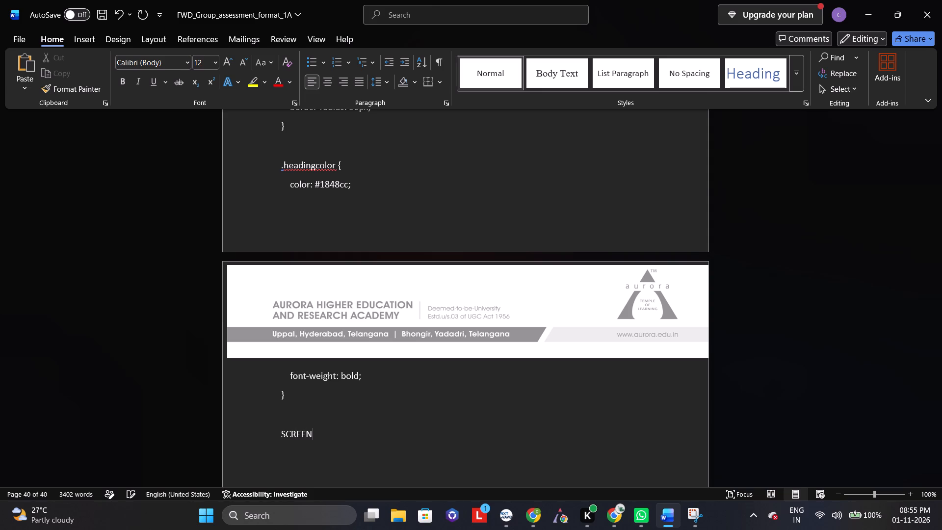
{"action": "type", "text": "SHOT"}
{"action": "key", "text": "shift+colon"}
{"action": "key", "text": "Return"}
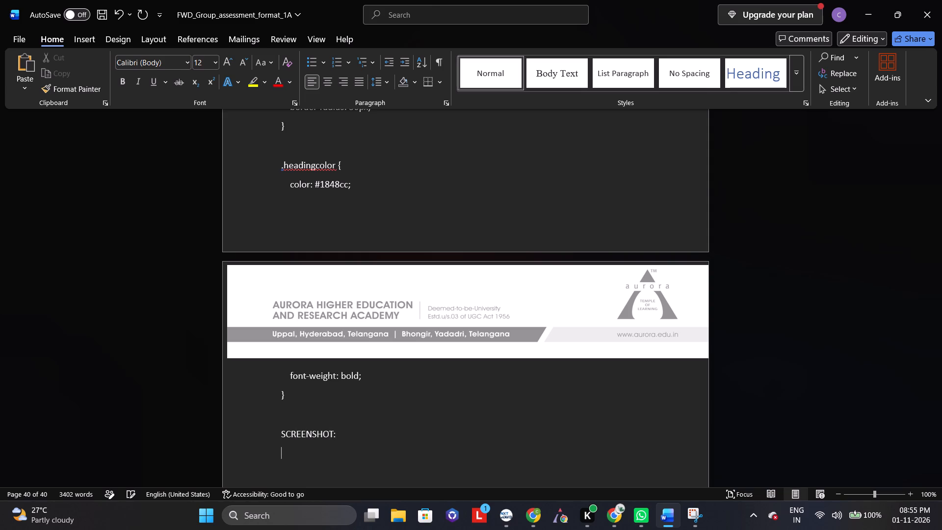
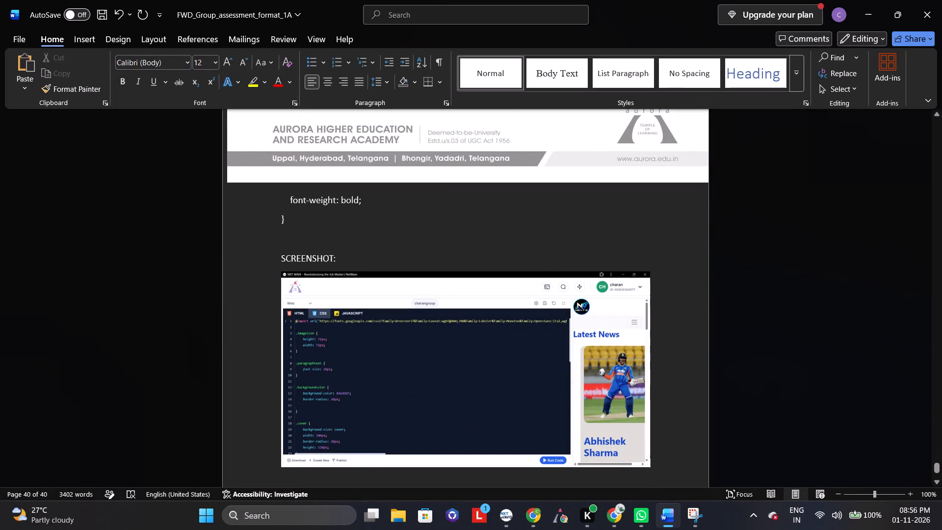
Place the insertion point on an empty line below the pasted CSS code screenshot at the end of the document.
{"action": "scroll", "coordinate": [425, 324], "scroll_direction": "down", "scroll_amount": 4}
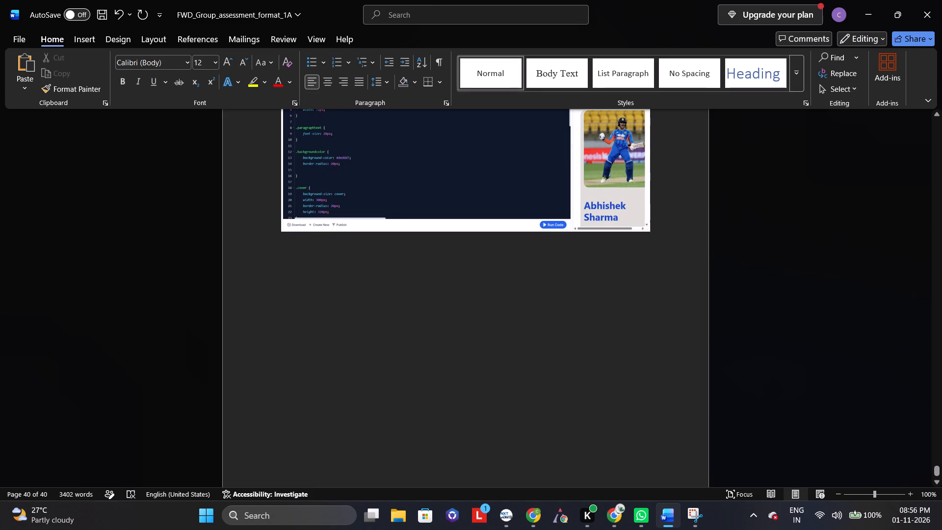
{"action": "left_click", "coordinate": [291, 262]}
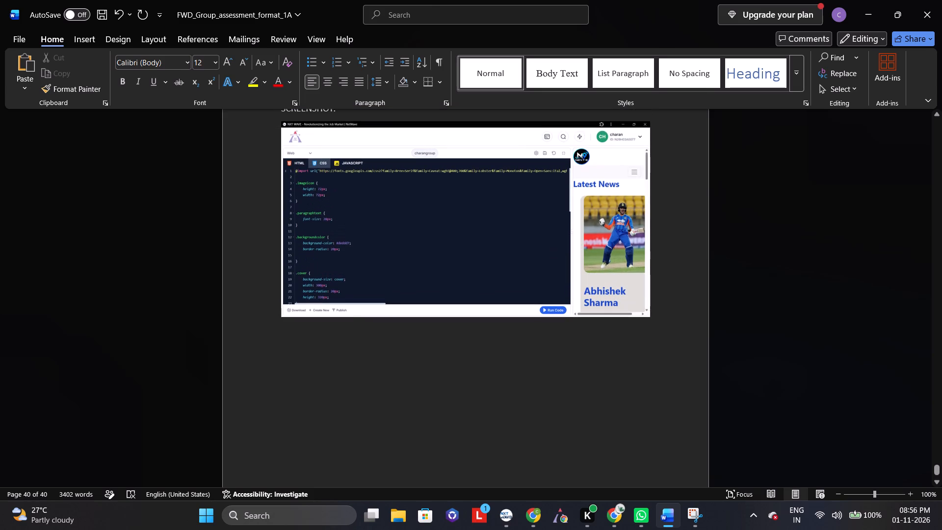
{"action": "left_click", "coordinate": [297, 354]}
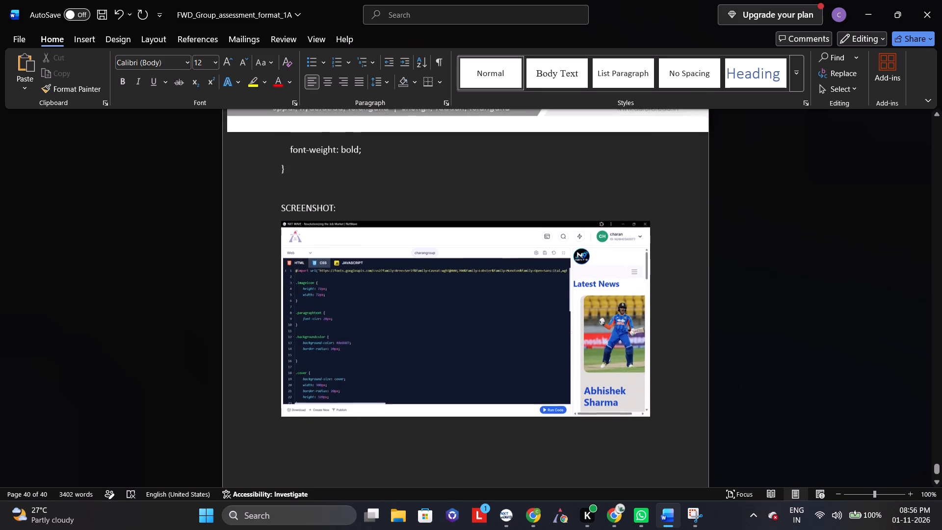
{"action": "scroll", "coordinate": [330, 199], "scroll_direction": "down", "scroll_amount": 1}
{"action": "left_click", "coordinate": [277, 329]}
{"action": "double_click", "coordinate": [303, 327]}
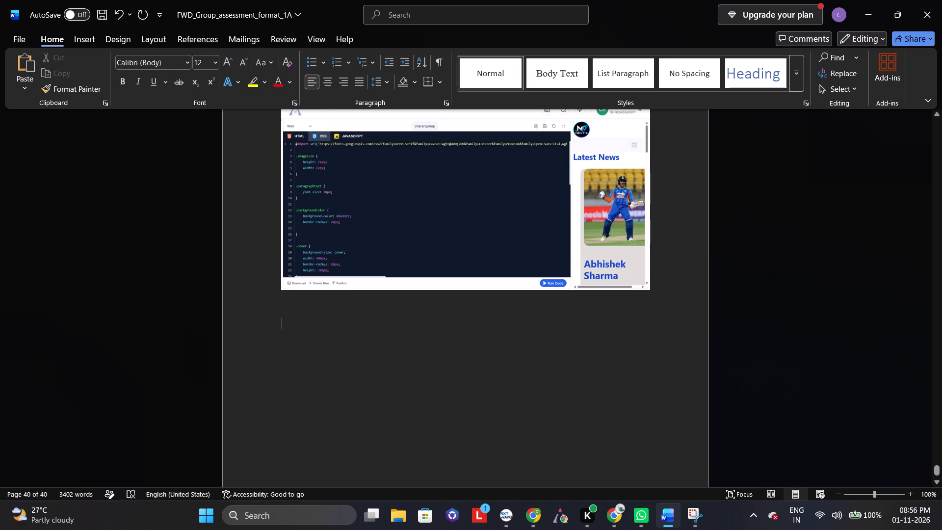
Switch to the NxtWave window and look over the beginning of the charangroup snippet's HTML code.
{"action": "key", "text": "alt+Tab"}
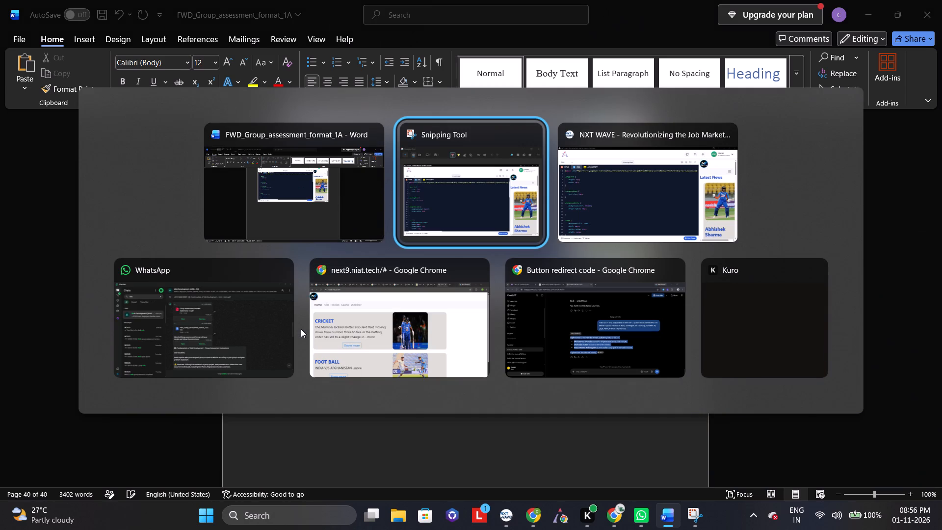
{"action": "key", "text": "alt+Tab"}
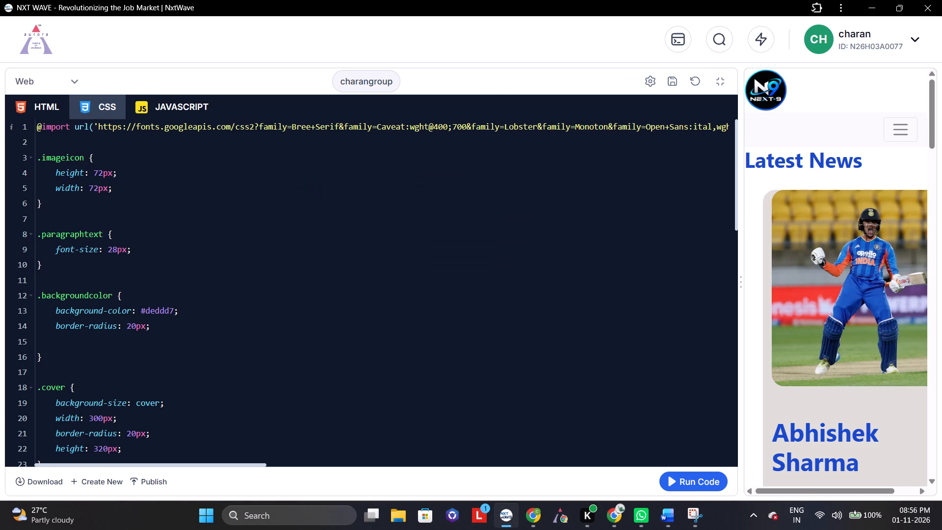
{"action": "left_click", "coordinate": [55, 114]}
{"action": "scroll", "coordinate": [162, 226], "scroll_direction": "down", "scroll_amount": 2}
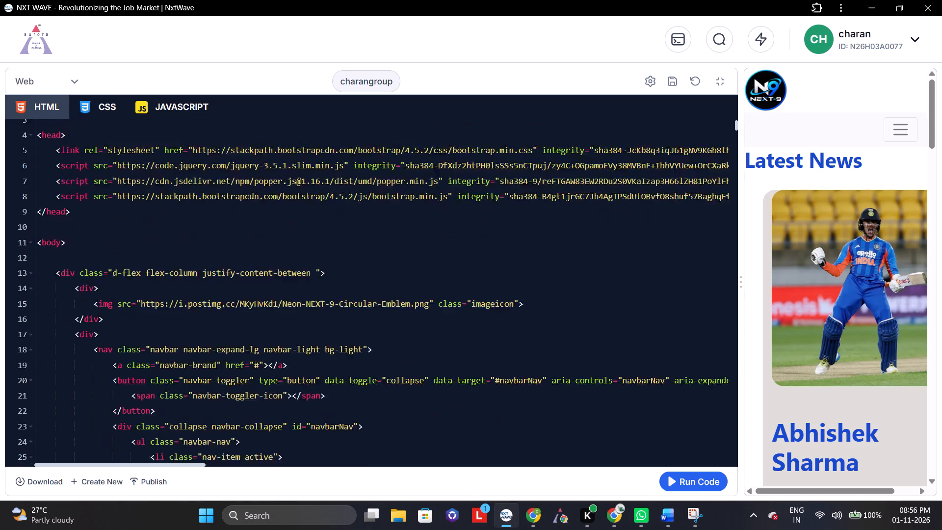
{"action": "scroll", "coordinate": [162, 226], "scroll_direction": "down", "scroll_amount": 2}
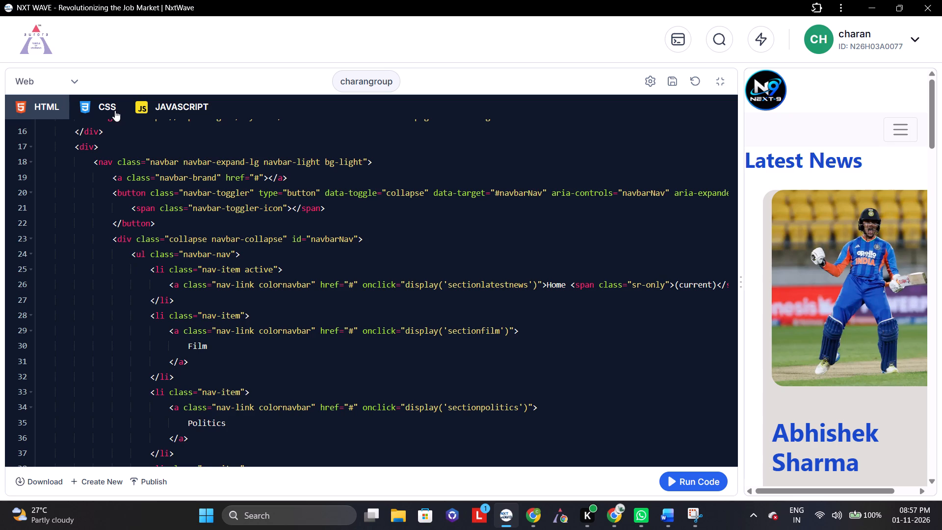
{"action": "scroll", "coordinate": [141, 188], "scroll_direction": "up", "scroll_amount": 13}
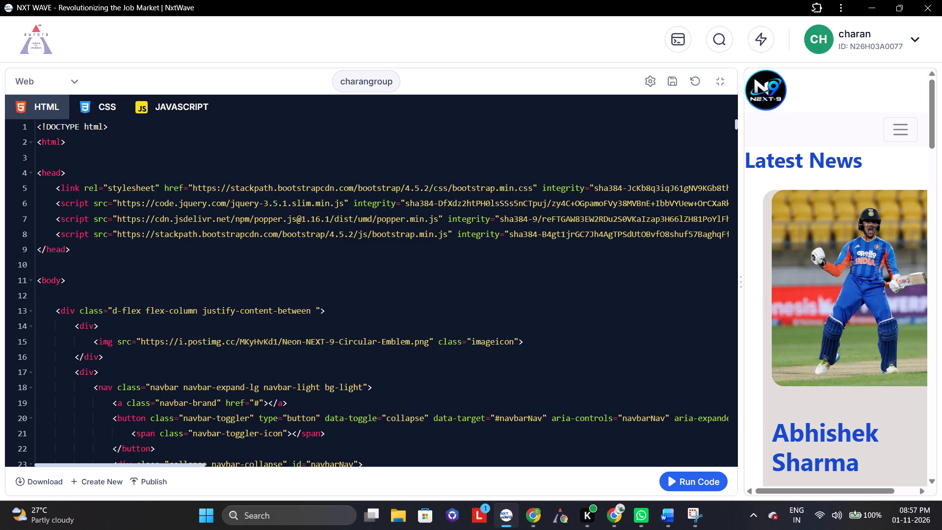
Switch to the Word document and add the heading "HTML CODE EXPLAINATION:" below the CSS screenshot, followed by an empty line.
{"action": "key", "text": "alt+Tab"}
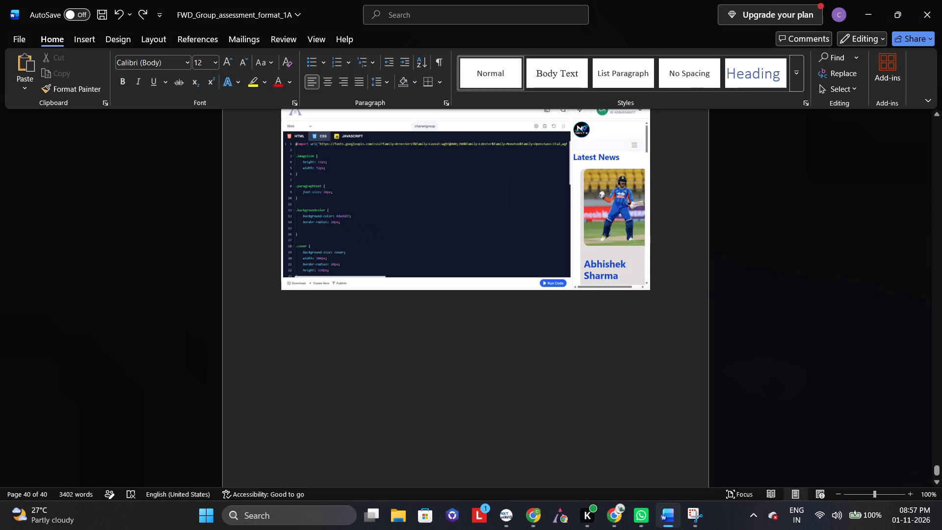
{"action": "left_click", "coordinate": [294, 312]}
{"action": "left_click", "coordinate": [294, 312]}
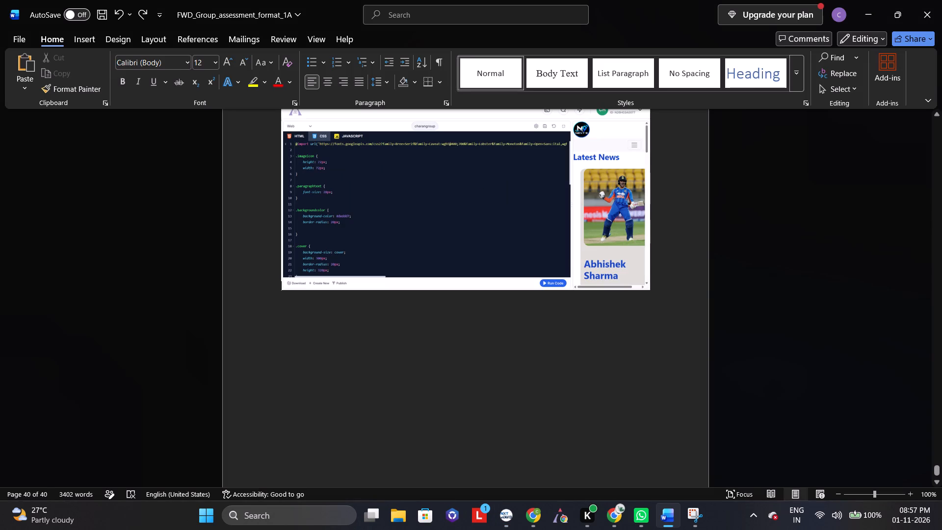
{"action": "double_click", "coordinate": [290, 315]}
{"action": "key", "text": "Return"}
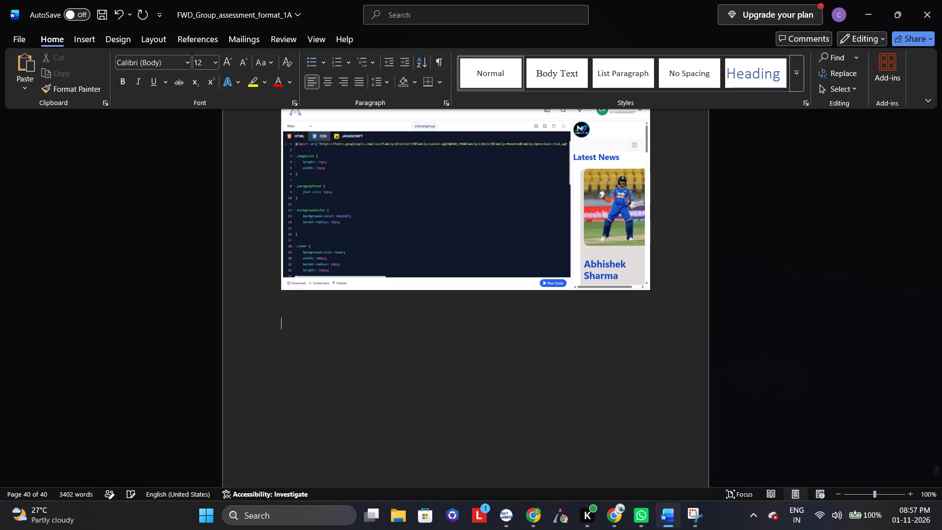
{"action": "type", "text": "HTML C"}
{"action": "type", "text": "ODE E"}
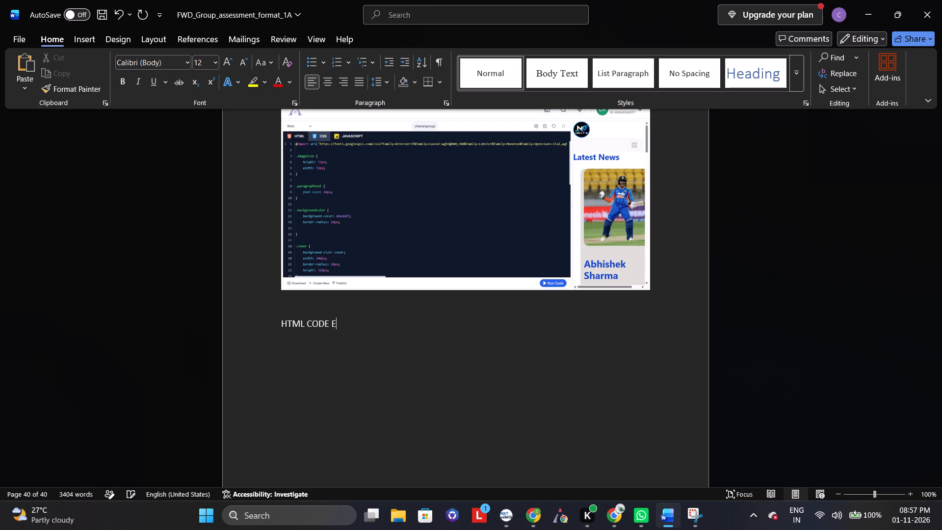
{"action": "type", "text": "XPL"}
{"action": "type", "text": "AIN"}
{"action": "type", "text": "ATION"}
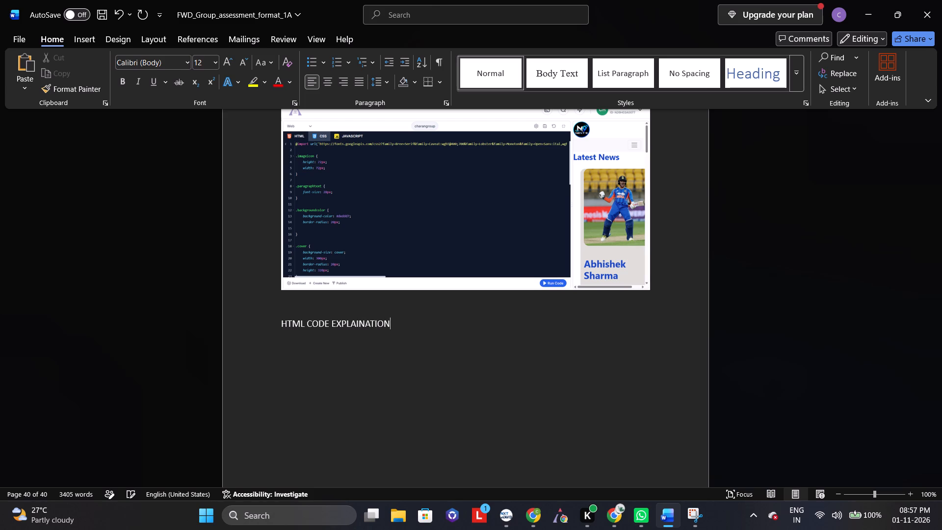
{"action": "key", "text": "shift+colon"}
{"action": "key", "text": "Return"}
Switch to the NxtWave window and copy the entire HTML code of the charangroup snippet.
{"action": "key", "text": "alt+Tab"}
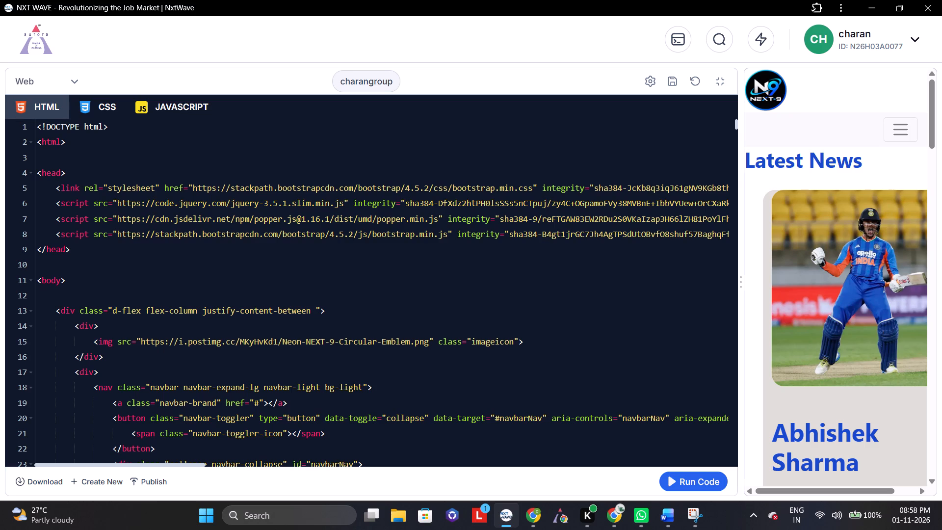
{"action": "left_click_drag", "start_coordinate": [36, 126], "coordinate": [229, 401]}
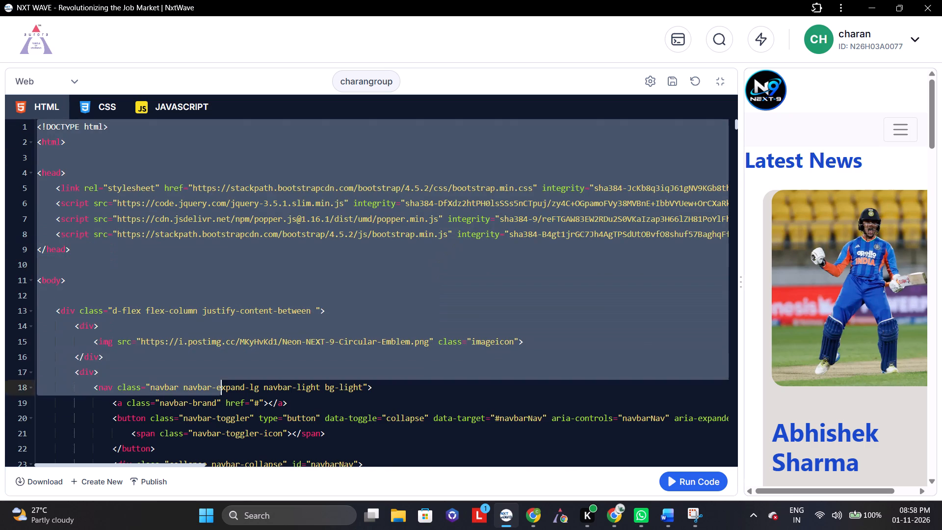
{"action": "left_click_drag", "start_coordinate": [229, 401], "coordinate": [237, 529]}
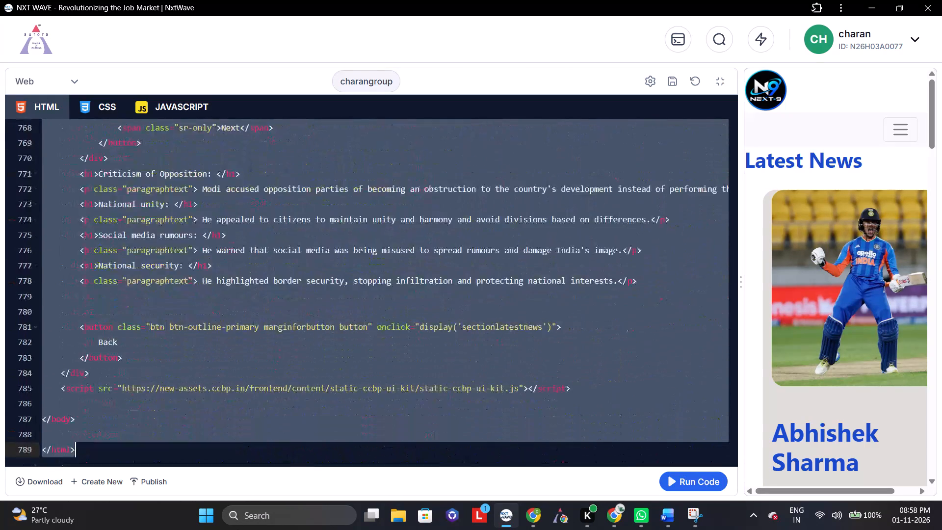
{"action": "left_click_drag", "start_coordinate": [237, 529], "coordinate": [236, 529]}
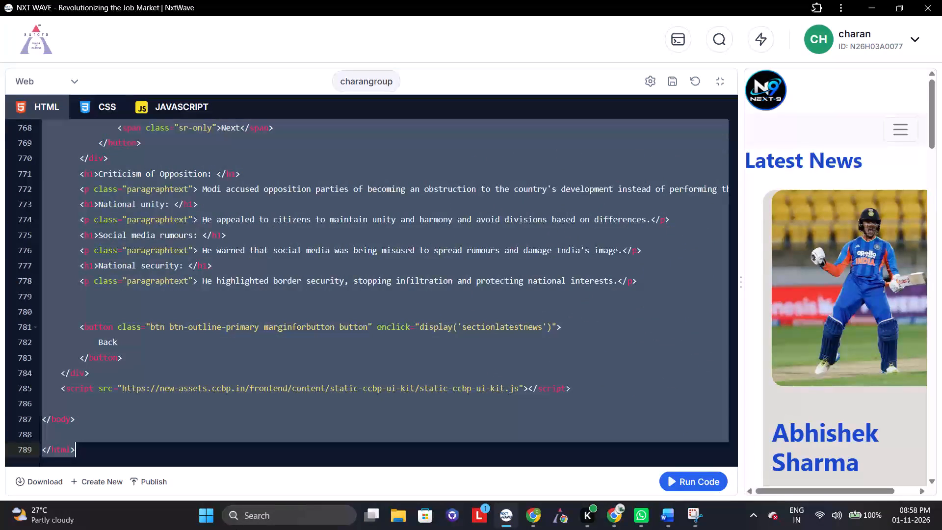
{"action": "key", "text": "ctrl+c"}
{"action": "key", "text": "alt+Tab"}
{"action": "key", "text": "alt+Tab"}
{"action": "key", "text": "alt+Tab"}
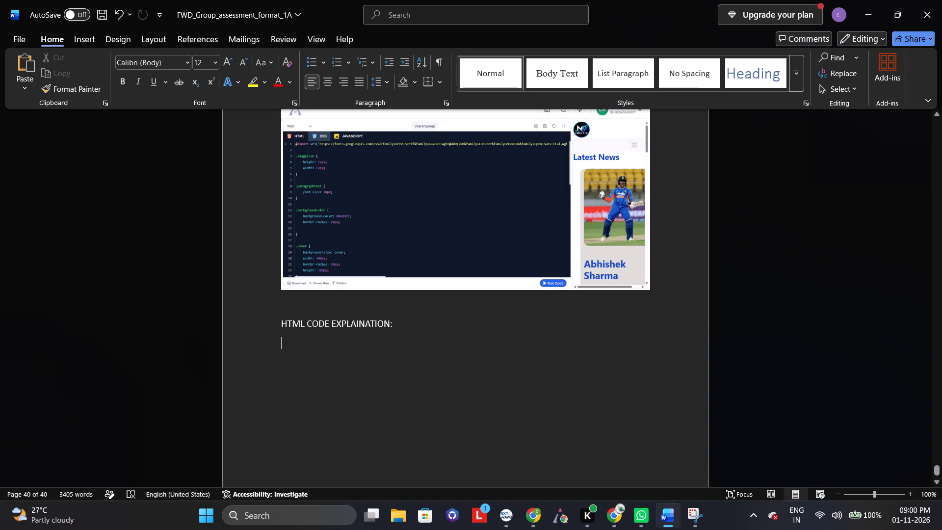
{"action": "key", "text": "ctrl+v"}
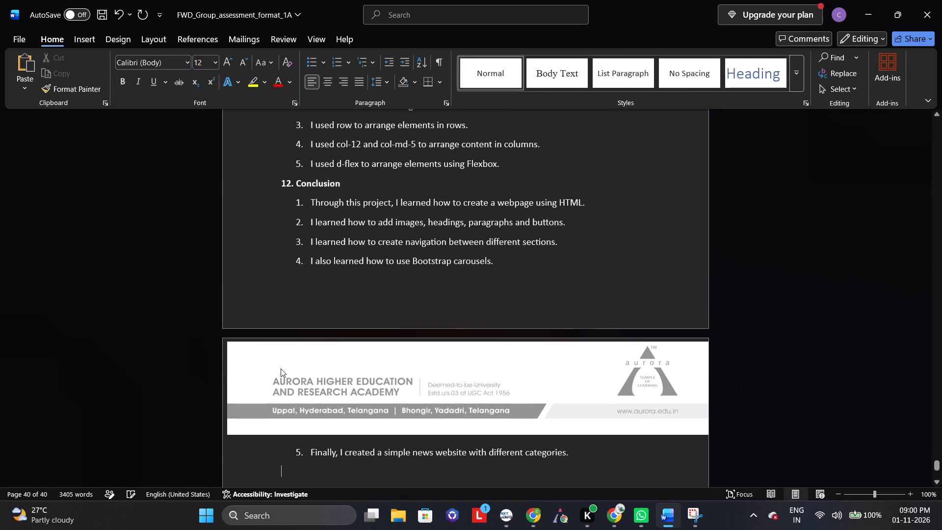
Add the heading "CSS CODE EXPLANATION" on the empty line below the last point of the HTML explanation.
{"action": "scroll", "coordinate": [323, 274], "scroll_direction": "down", "scroll_amount": 2}
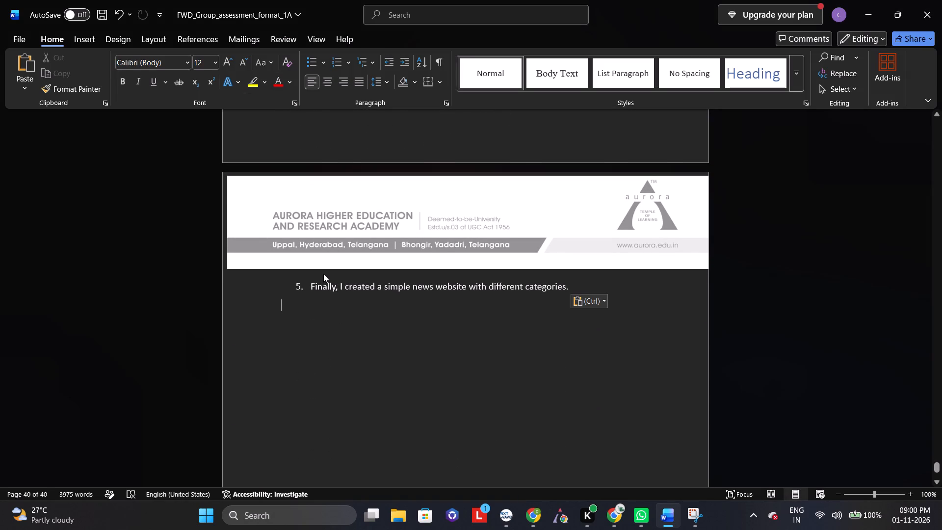
{"action": "scroll", "coordinate": [323, 274], "scroll_direction": "down", "scroll_amount": 1}
{"action": "type", "text": "CSS"}
{"action": "key", "text": "space"}
{"action": "type", "text": "CODE E"}
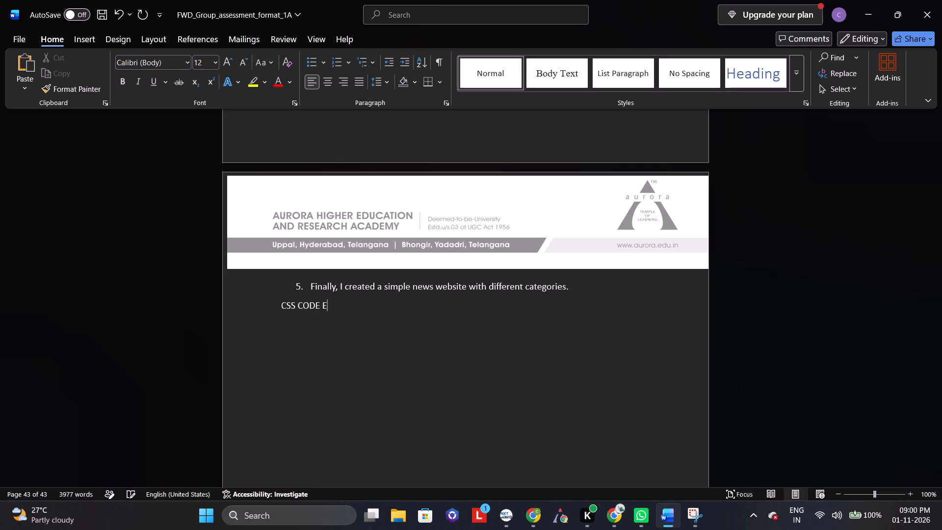
{"action": "type", "text": "XPLAINATION"}
{"action": "left_click", "coordinate": [350, 306]}
{"action": "key", "text": "BackSpace"}
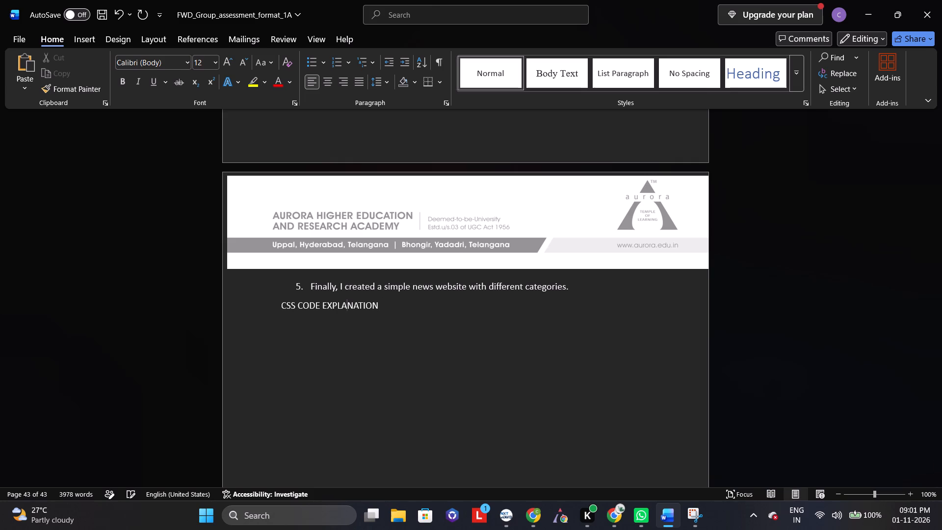
{"action": "key", "text": "Right"}
{"action": "key", "text": "Right"}
Correct the spelling of the heading above "1. Introduction" to "HTML CODE EXPLANATION:".
{"action": "scroll", "coordinate": [367, 228], "scroll_direction": "up", "scroll_amount": 15}
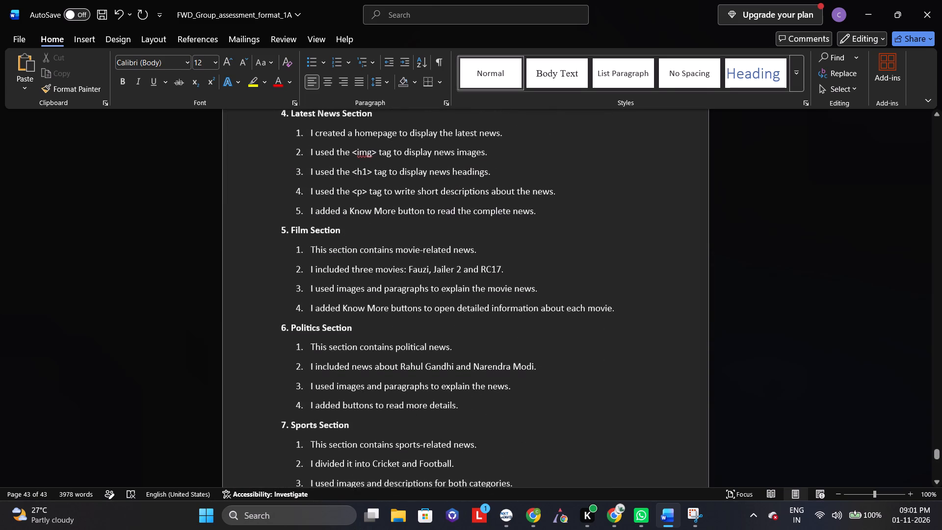
{"action": "scroll", "coordinate": [367, 228], "scroll_direction": "up", "scroll_amount": 8}
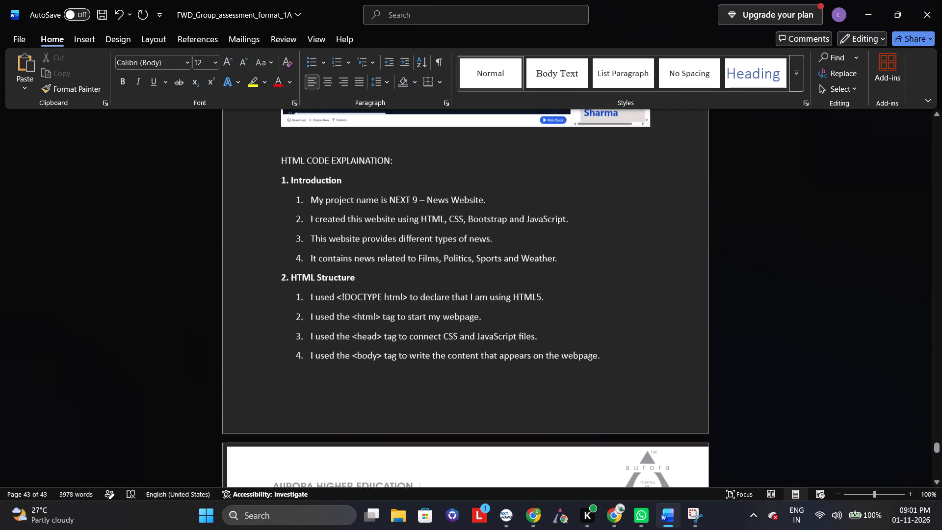
{"action": "scroll", "coordinate": [367, 228], "scroll_direction": "up", "scroll_amount": 5}
{"action": "scroll", "coordinate": [367, 228], "scroll_direction": "down", "scroll_amount": 1}
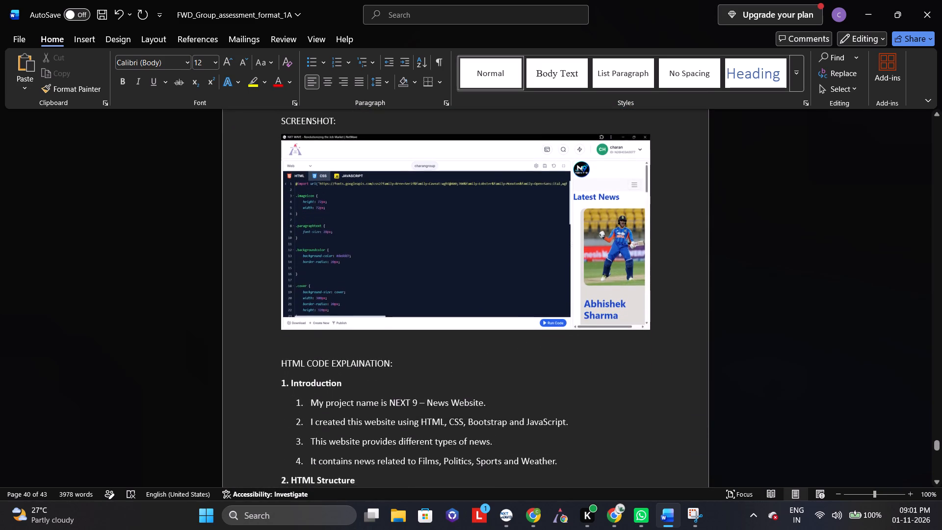
{"action": "scroll", "coordinate": [367, 228], "scroll_direction": "down", "scroll_amount": 1}
{"action": "left_click", "coordinate": [360, 355]}
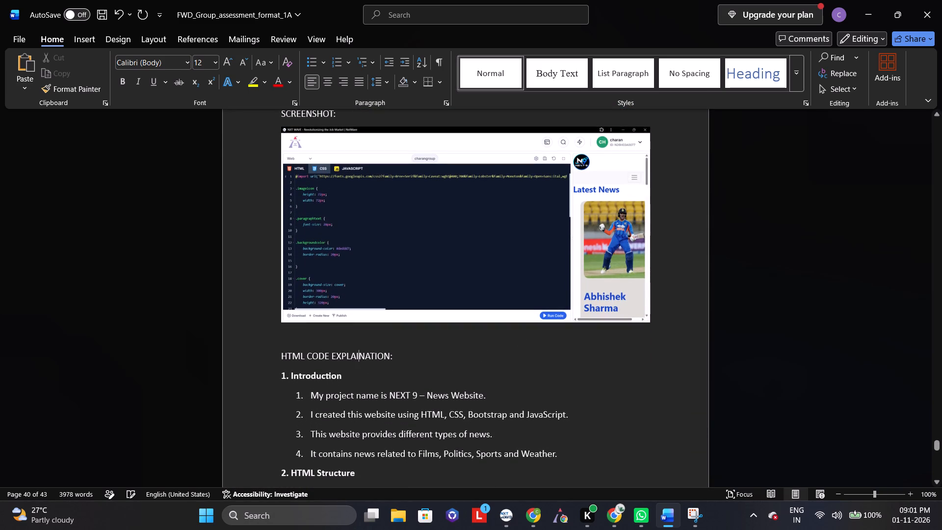
{"action": "key", "text": "BackSpace"}
Add a colon at the end of the "CSS CODE EXPLANATION" heading and start a new line below it.
{"action": "scroll", "coordinate": [353, 438], "scroll_direction": "down", "scroll_amount": 7}
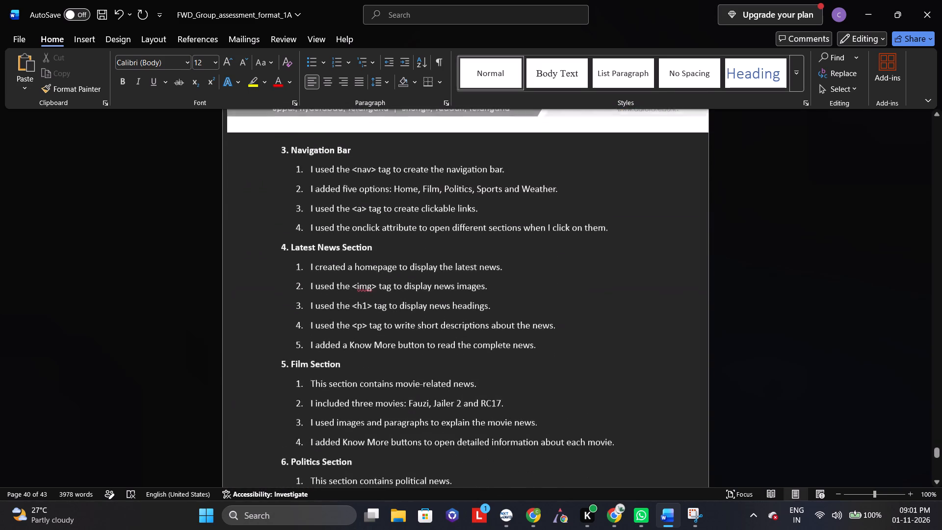
{"action": "scroll", "coordinate": [353, 438], "scroll_direction": "down", "scroll_amount": 14}
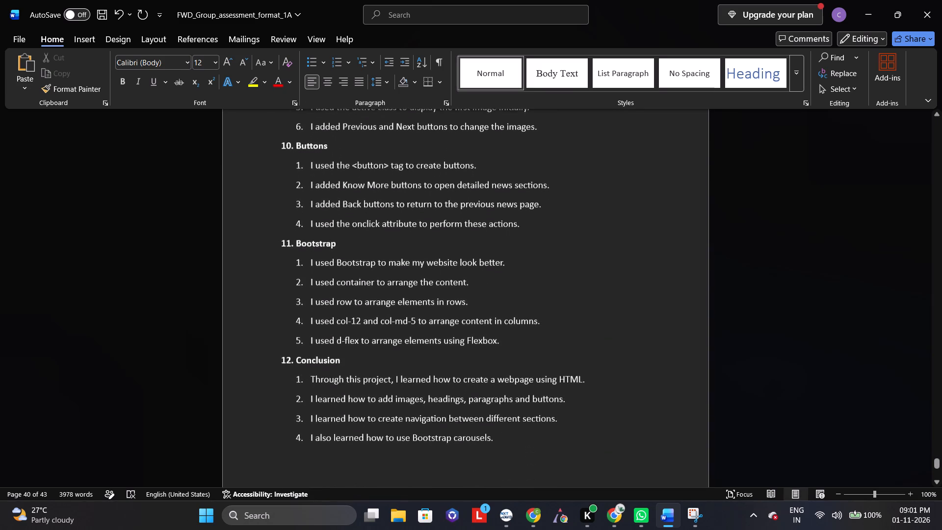
{"action": "scroll", "coordinate": [353, 438], "scroll_direction": "down", "scroll_amount": 7}
{"action": "left_click", "coordinate": [387, 389]}
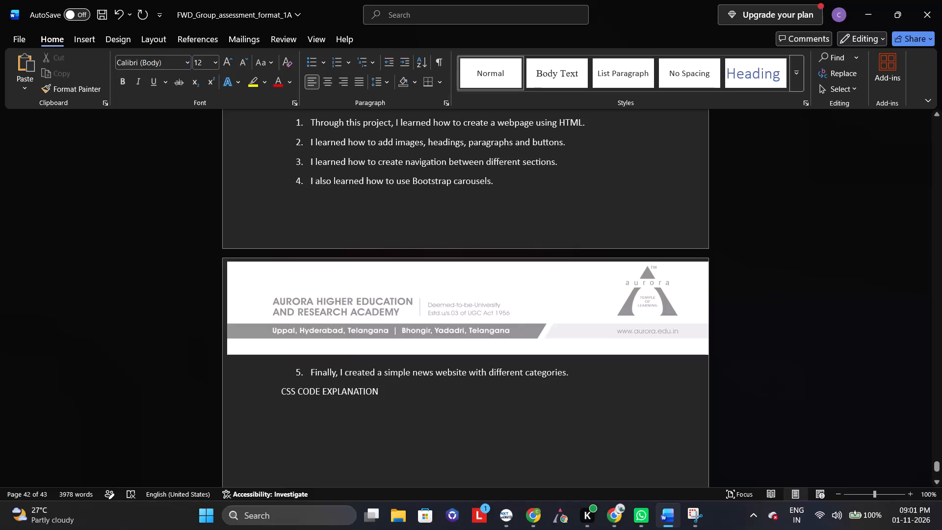
{"action": "key", "text": "shift+colon"}
{"action": "key", "text": "Return"}
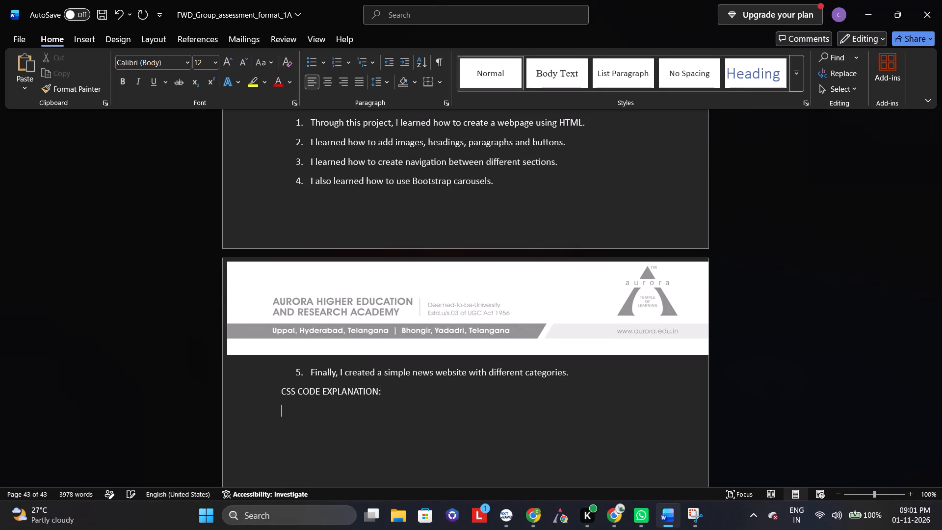
{"action": "key", "text": "alt+Tab"}
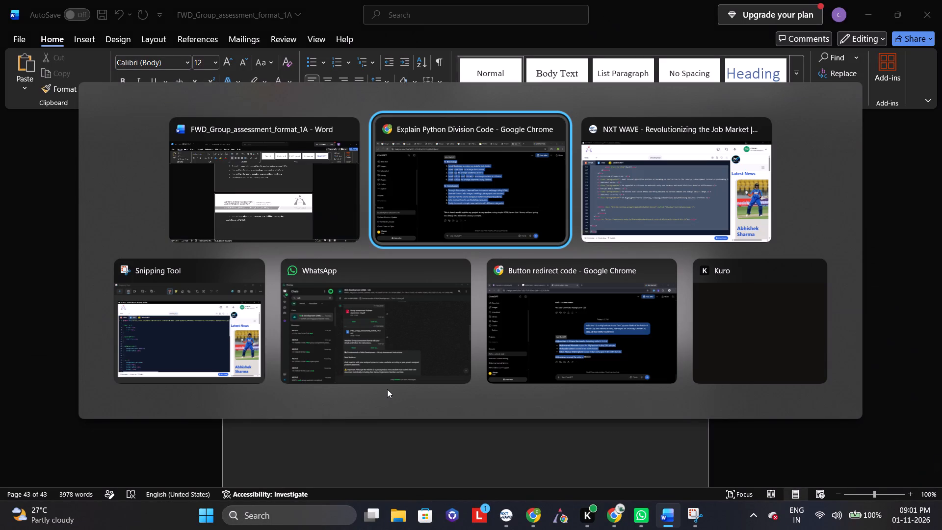
{"action": "key", "text": "alt+Tab"}
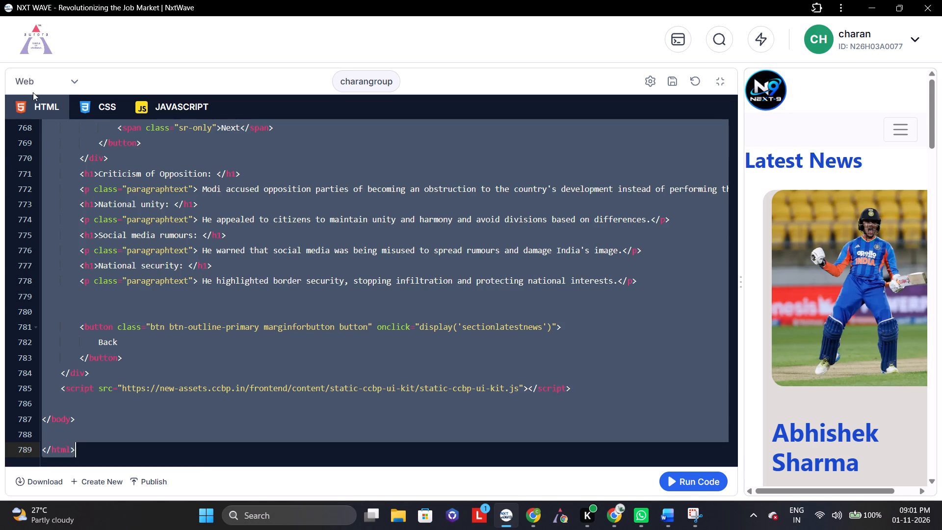
{"action": "left_click", "coordinate": [111, 111]}
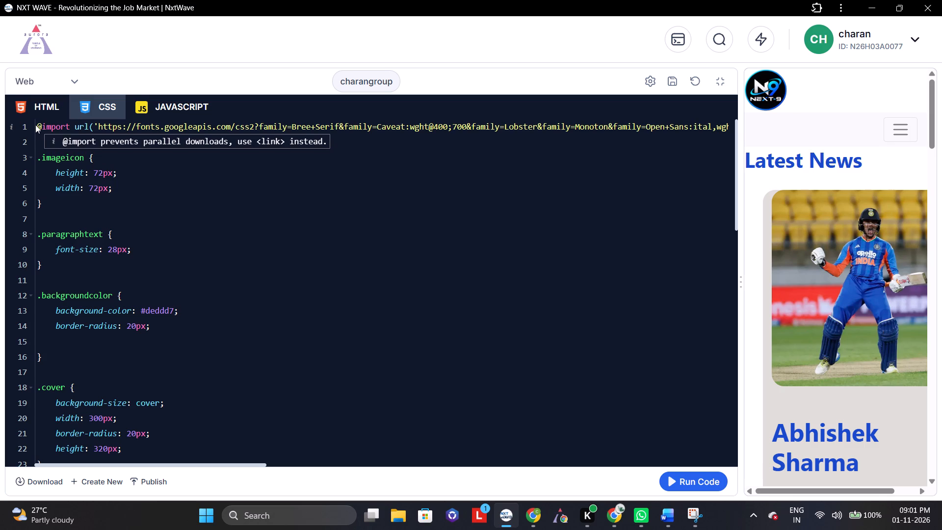
{"action": "left_click_drag", "start_coordinate": [37, 125], "coordinate": [157, 446]}
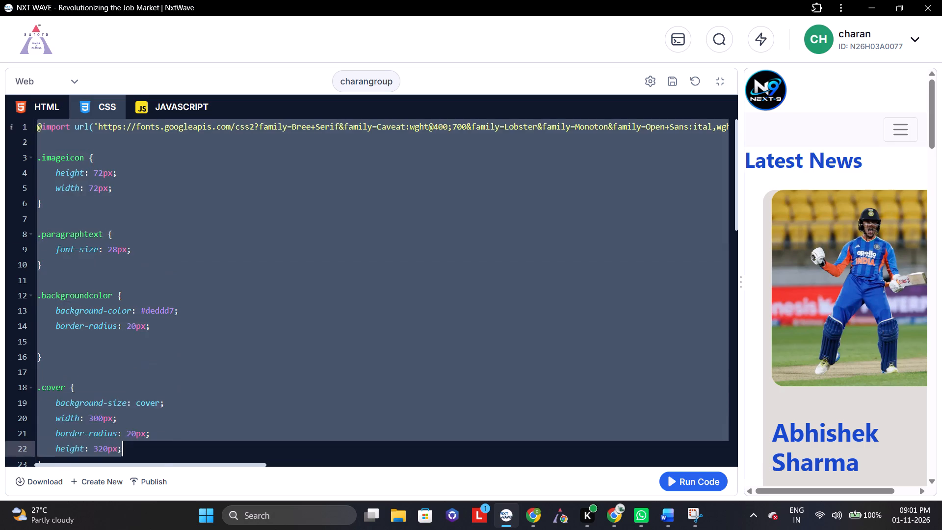
{"action": "left_click_drag", "start_coordinate": [157, 446], "coordinate": [159, 529]}
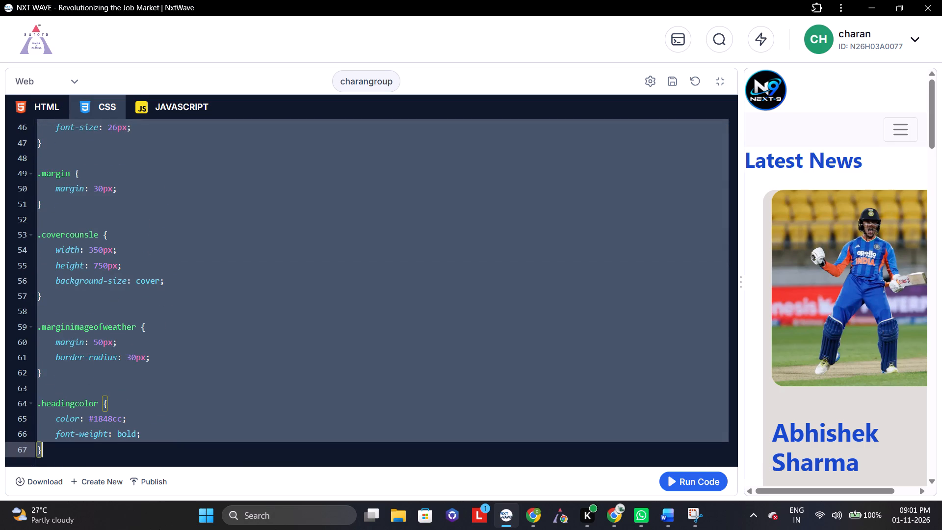
{"action": "key", "text": "ctrl+c"}
{"action": "key", "text": "alt+Tab"}
{"action": "key", "text": "alt+Tab"}
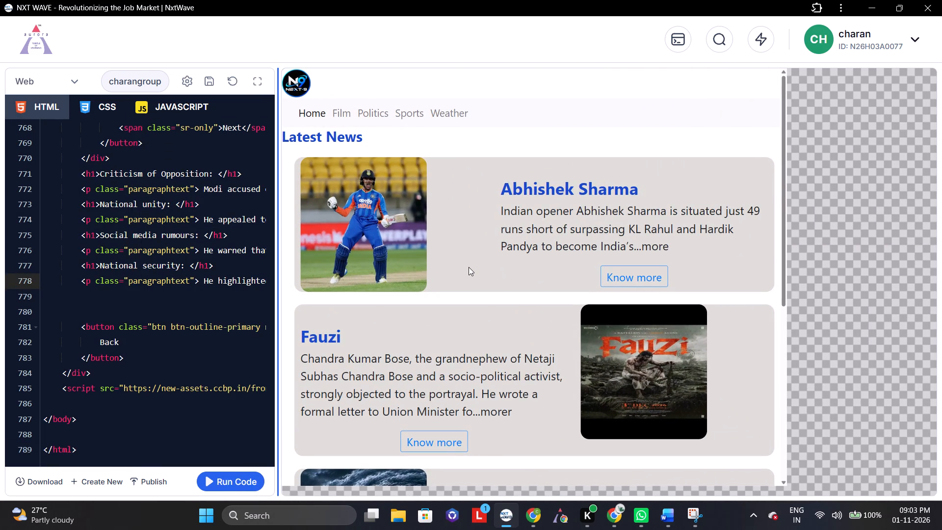
Take a screenshot of the whole NXT WAVE window, excluding the taskbar, and copy it from Snipping Tool.
{"action": "key", "text": "alt+shift+s"}
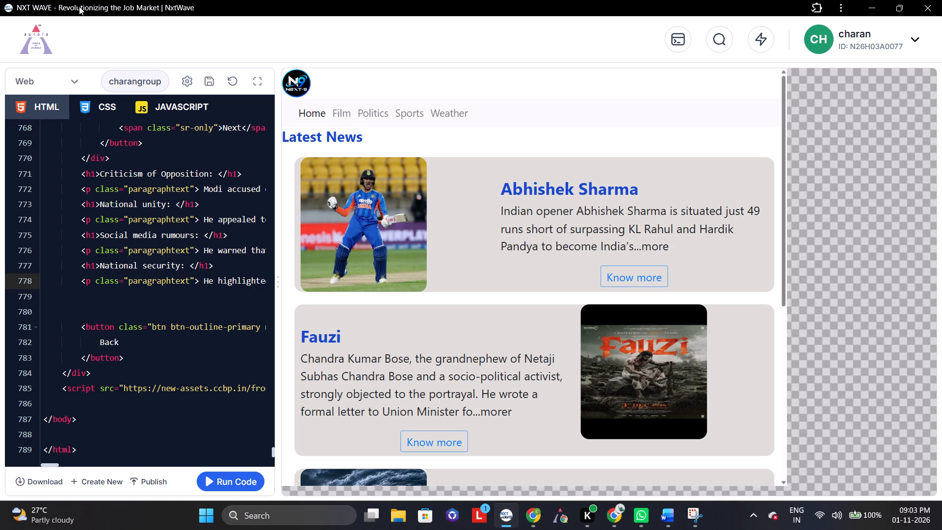
{"action": "key", "text": "alt+shift+s"}
{"action": "key", "text": "shift+super+s"}
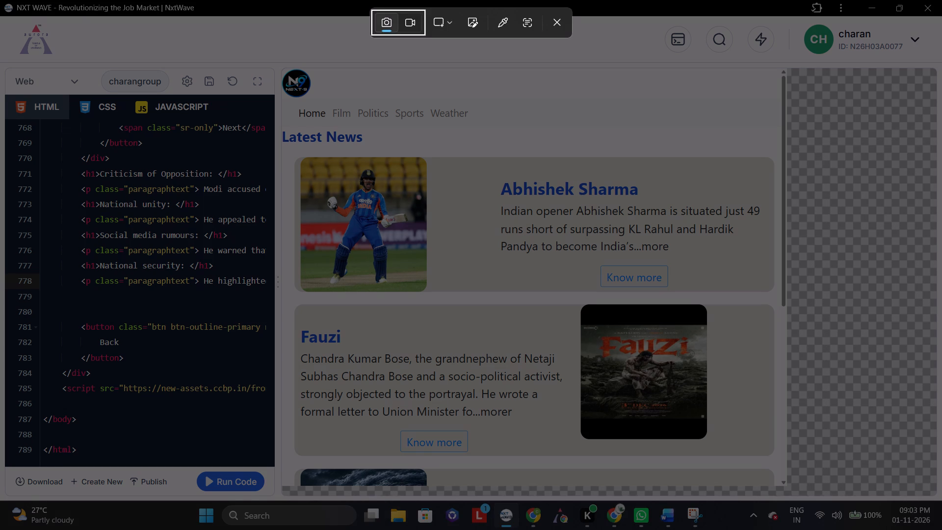
{"action": "left_click_drag", "start_coordinate": [0, 0], "coordinate": [720, 419]}
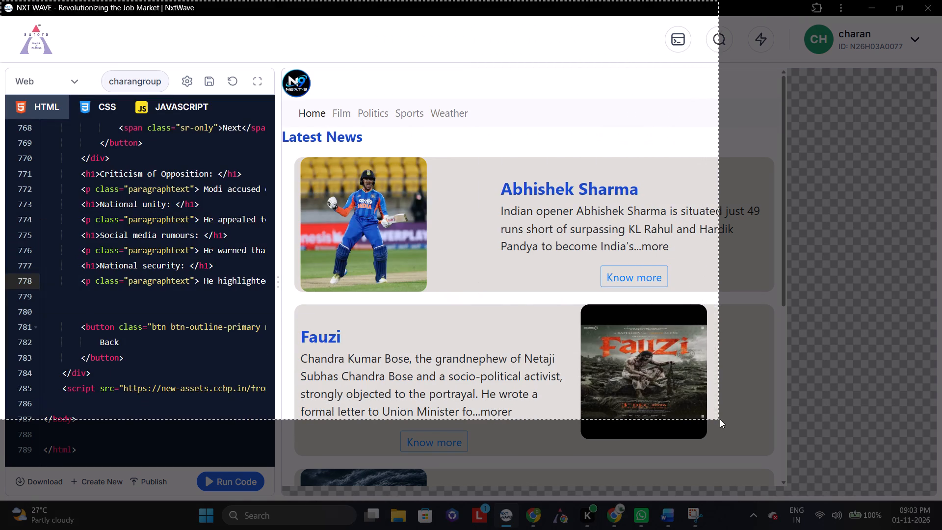
{"action": "left_click_drag", "start_coordinate": [720, 419], "coordinate": [924, 420]}
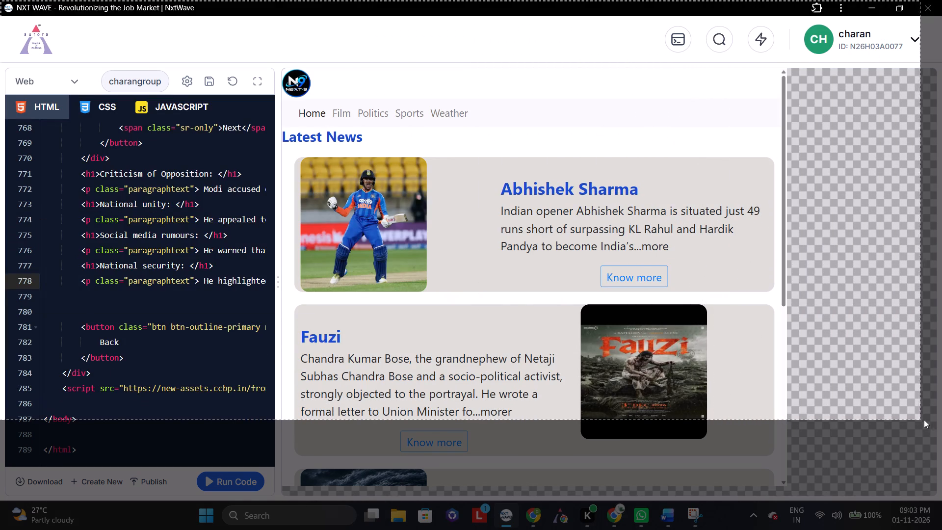
{"action": "left_click_drag", "start_coordinate": [924, 420], "coordinate": [940, 503]}
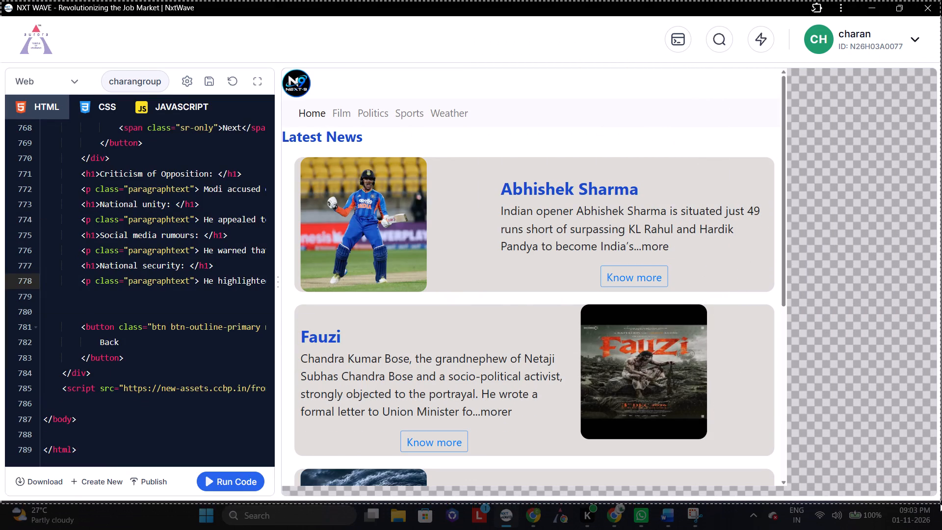
{"action": "left_click_drag", "start_coordinate": [940, 503], "coordinate": [941, 499]}
{"action": "left_click", "coordinate": [810, 369]}
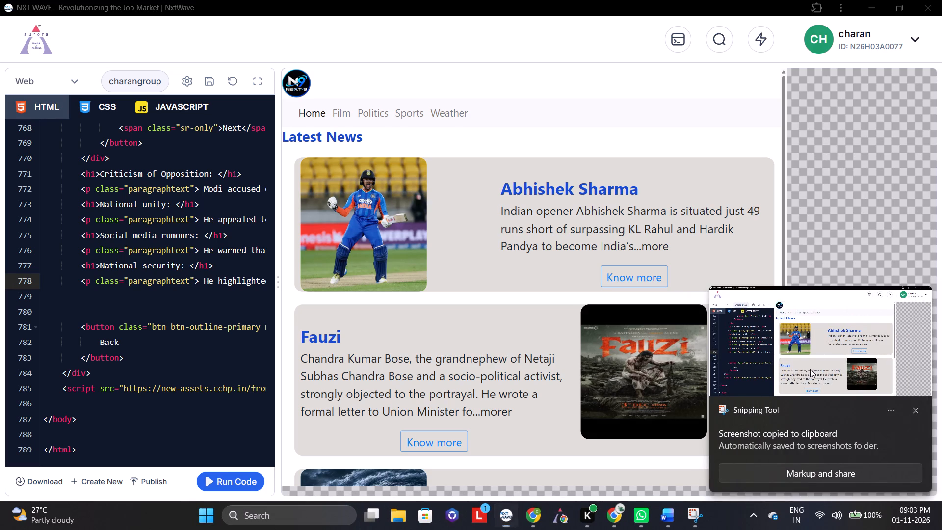
{"action": "left_click", "coordinate": [820, 215]}
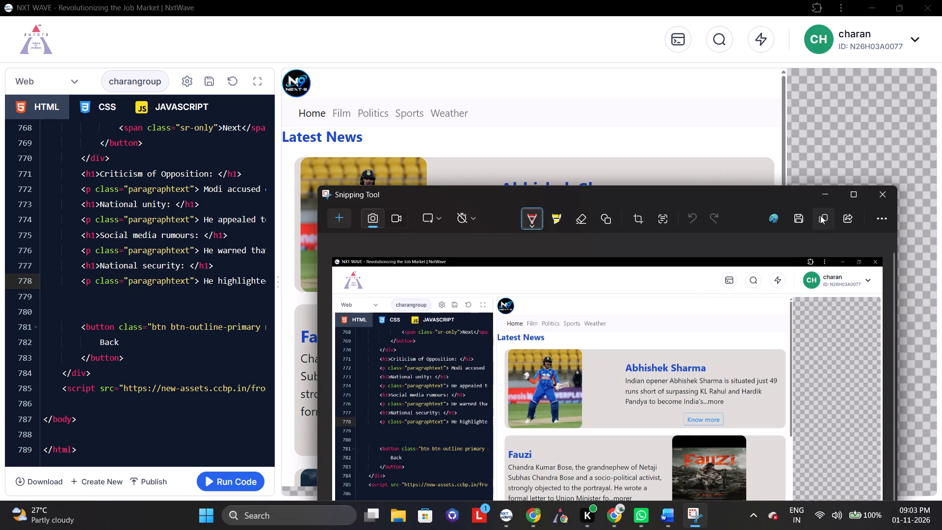
Switch to the Word document and paste the captured screenshot below "OUTPUT SCREENSHOT:".
{"action": "key", "text": "alt+Tab"}
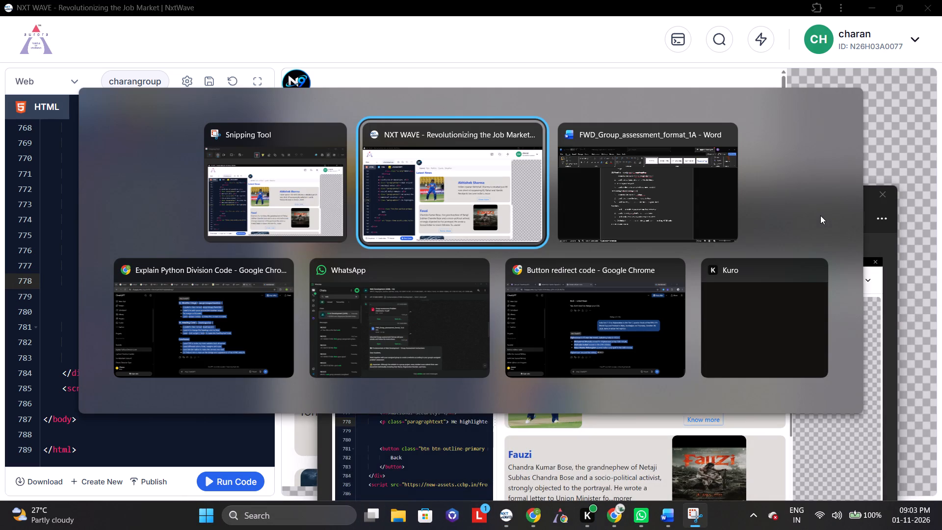
{"action": "key", "text": "alt+Tab"}
{"action": "key", "text": "ctrl+v"}
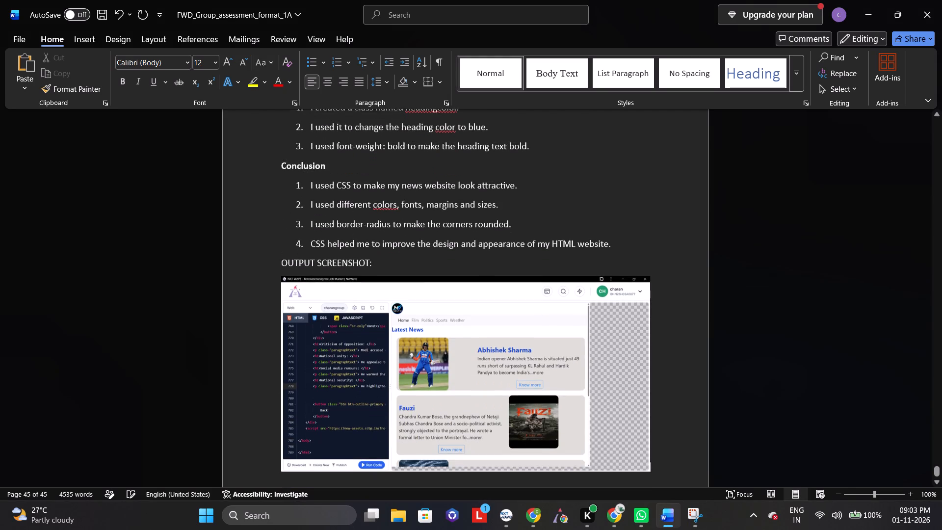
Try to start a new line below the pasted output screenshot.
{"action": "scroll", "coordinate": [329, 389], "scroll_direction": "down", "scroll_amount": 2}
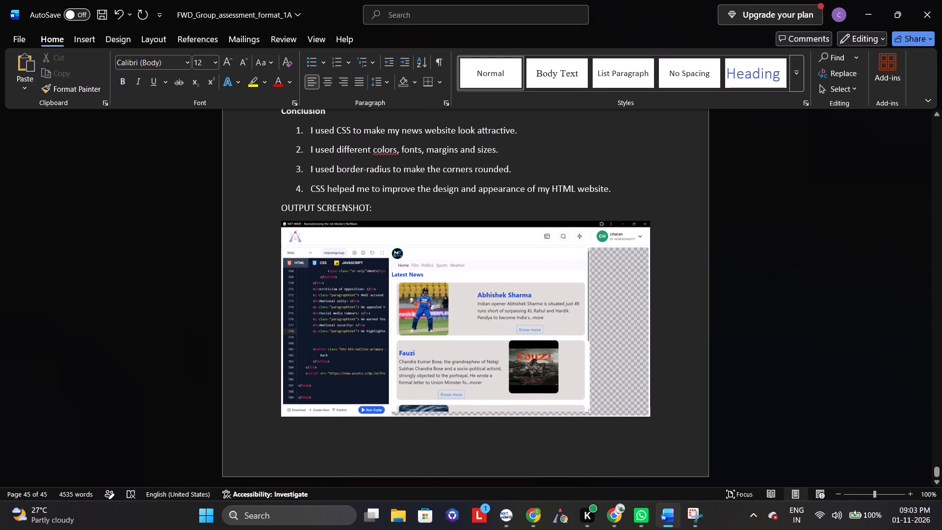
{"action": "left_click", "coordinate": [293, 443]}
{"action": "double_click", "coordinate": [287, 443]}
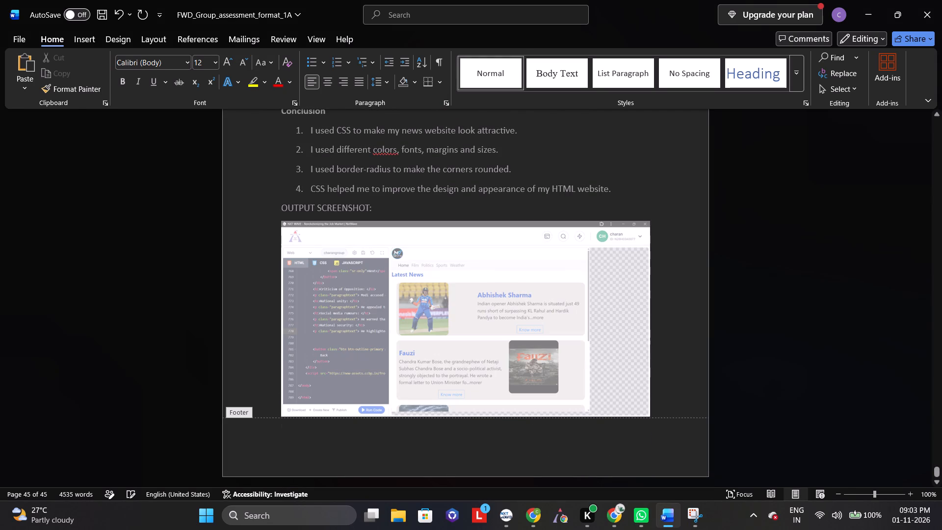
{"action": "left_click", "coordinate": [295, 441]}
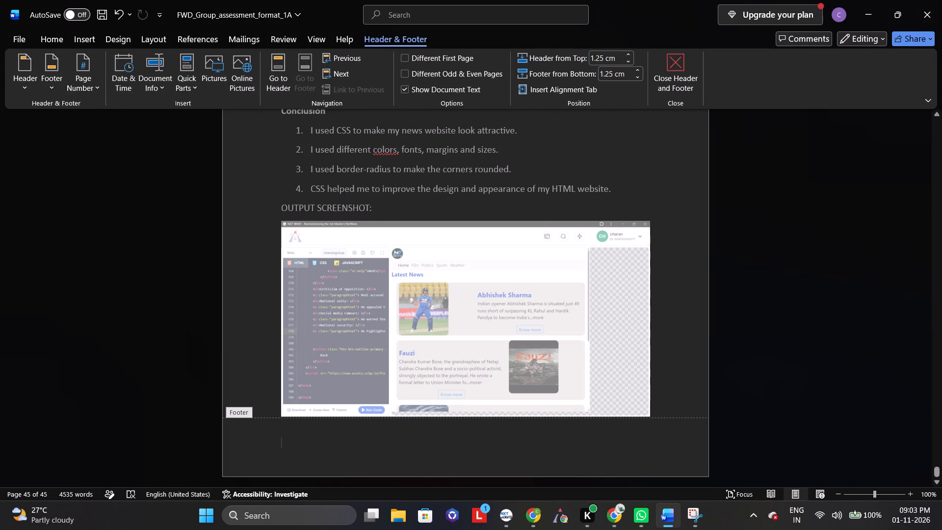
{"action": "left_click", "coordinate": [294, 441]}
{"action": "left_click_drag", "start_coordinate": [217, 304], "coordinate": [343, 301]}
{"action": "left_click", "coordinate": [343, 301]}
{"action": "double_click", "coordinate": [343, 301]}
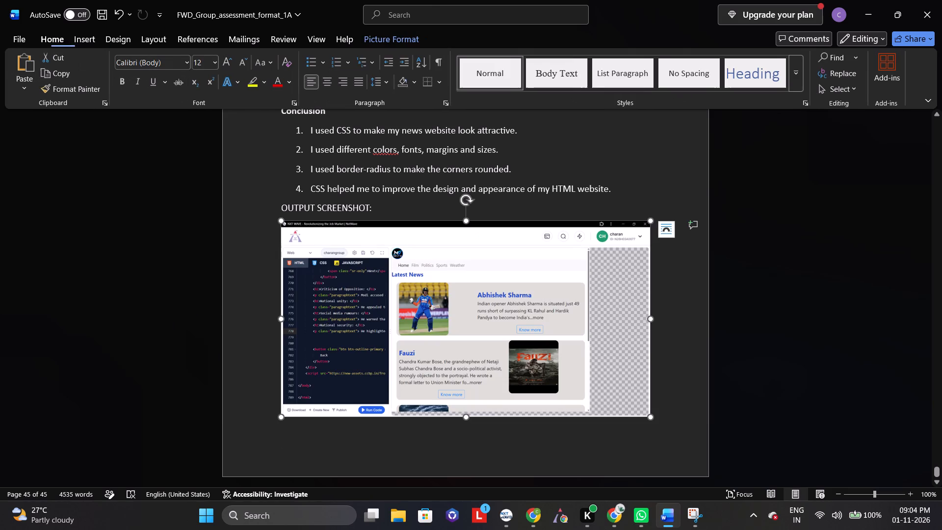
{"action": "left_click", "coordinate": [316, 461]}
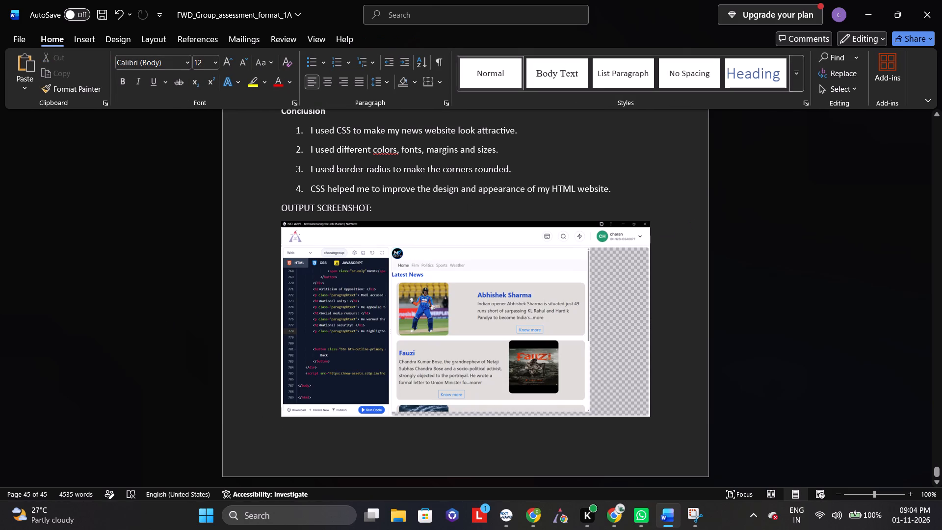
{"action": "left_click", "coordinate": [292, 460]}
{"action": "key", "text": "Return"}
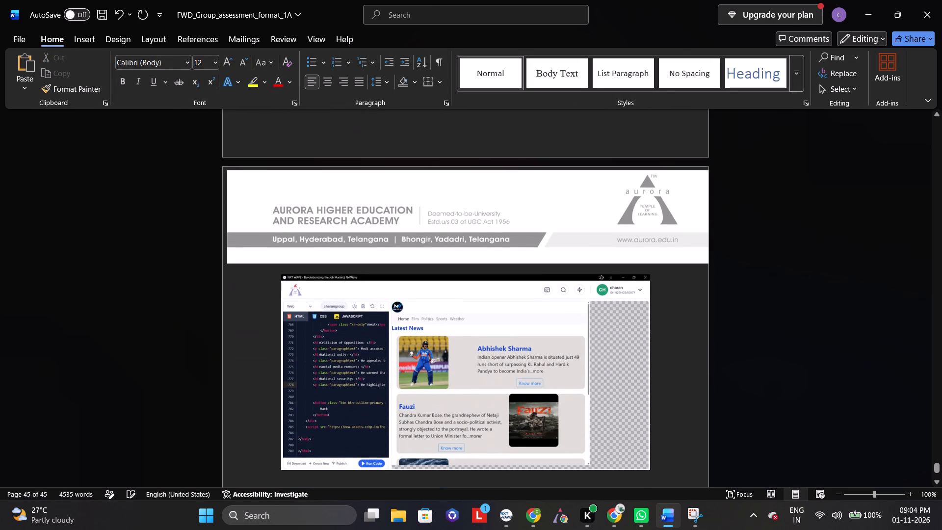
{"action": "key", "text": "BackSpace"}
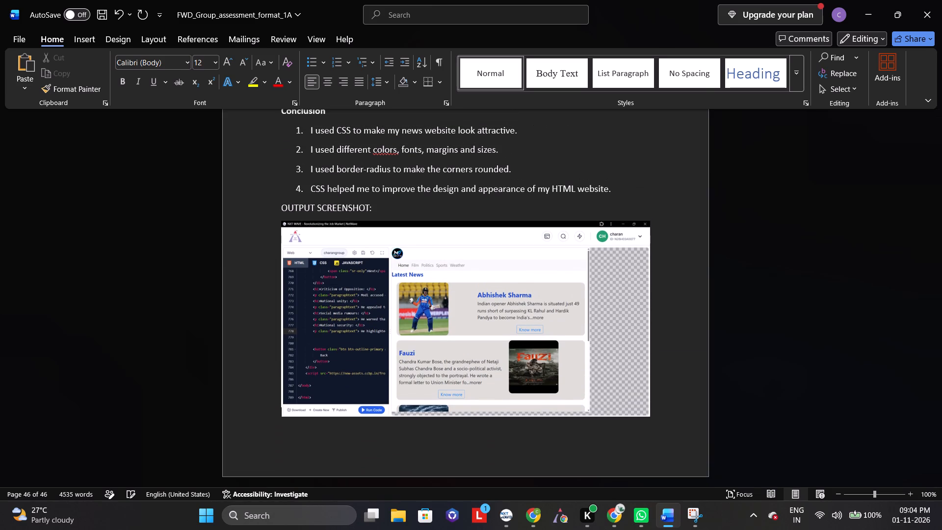
Try again to start a new line below the pasted output screenshot at the end of the document.
{"action": "left_click", "coordinate": [290, 440]}
{"action": "left_click", "coordinate": [290, 440]}
{"action": "scroll", "coordinate": [303, 472], "scroll_direction": "down", "scroll_amount": 3}
{"action": "key", "text": "Return"}
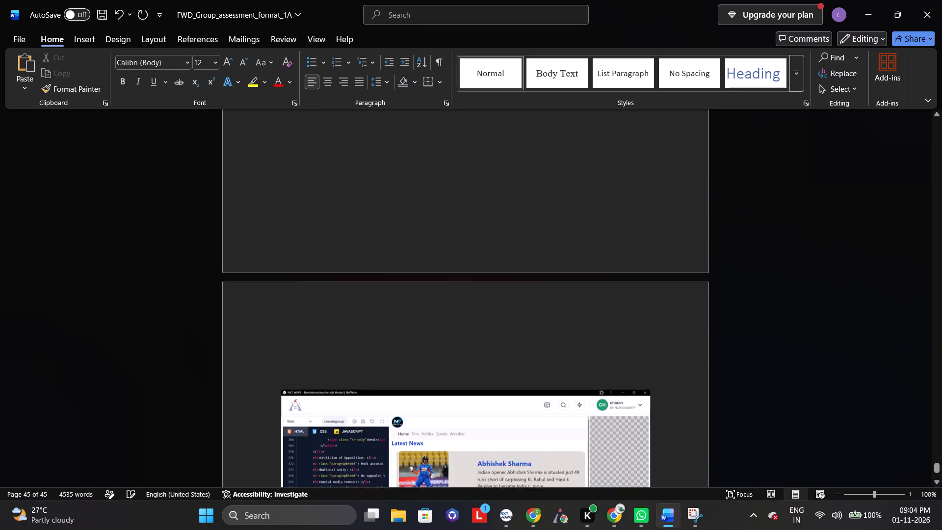
{"action": "scroll", "coordinate": [401, 348], "scroll_direction": "down", "scroll_amount": 1}
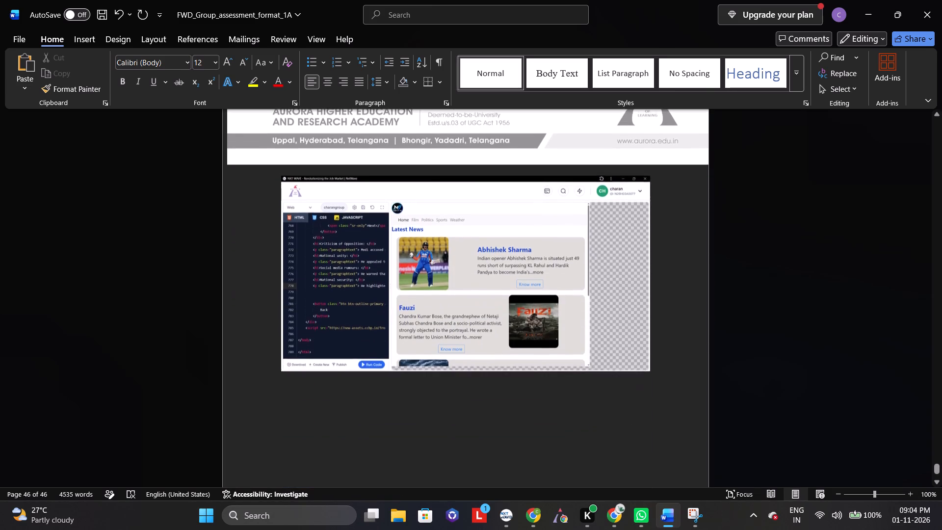
{"action": "scroll", "coordinate": [401, 348], "scroll_direction": "down", "scroll_amount": 1}
{"action": "left_click", "coordinate": [299, 229]}
{"action": "left_click", "coordinate": [299, 229]}
{"action": "left_click_drag", "start_coordinate": [299, 229], "coordinate": [347, 215]}
{"action": "scroll", "coordinate": [347, 215], "scroll_direction": "up", "scroll_amount": 8}
{"action": "scroll", "coordinate": [347, 215], "scroll_direction": "down", "scroll_amount": 1}
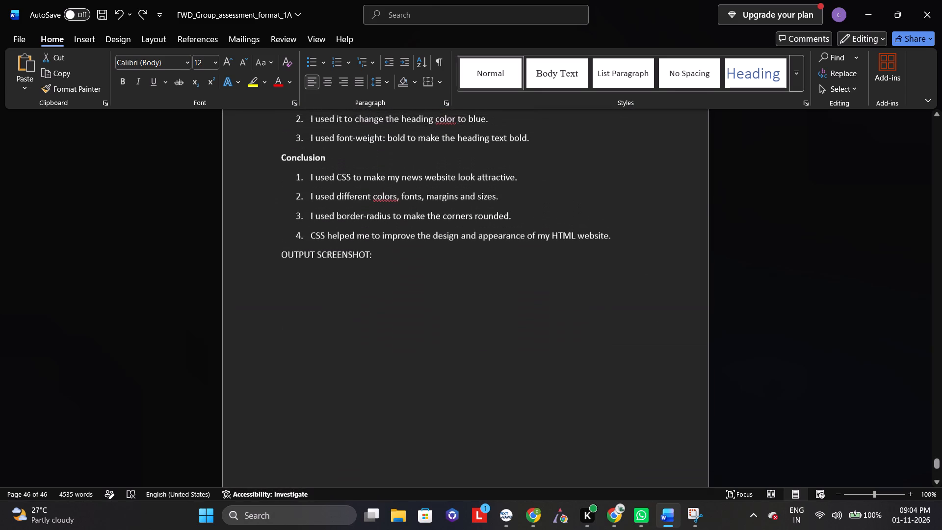
{"action": "scroll", "coordinate": [347, 215], "scroll_direction": "down", "scroll_amount": 1}
{"action": "scroll", "coordinate": [354, 412], "scroll_direction": "down", "scroll_amount": 6}
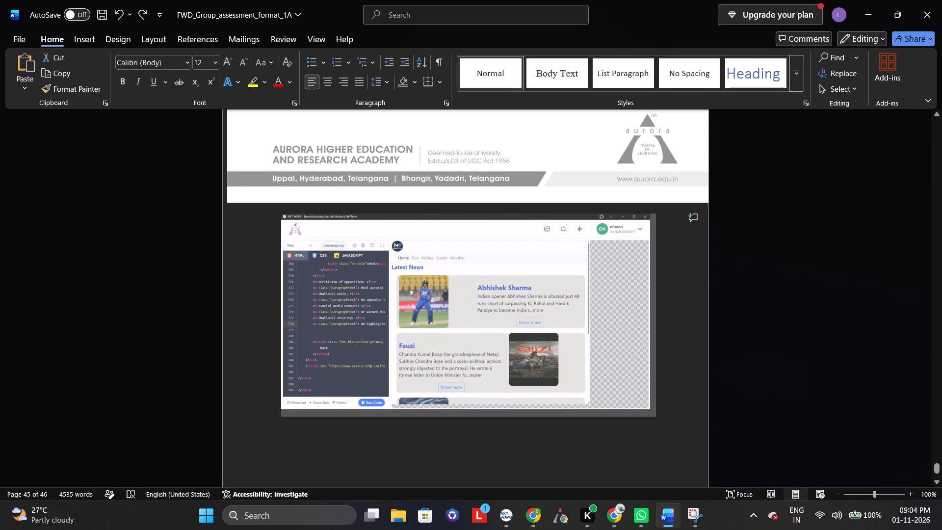
{"action": "left_click", "coordinate": [258, 307]}
{"action": "double_click", "coordinate": [258, 307]}
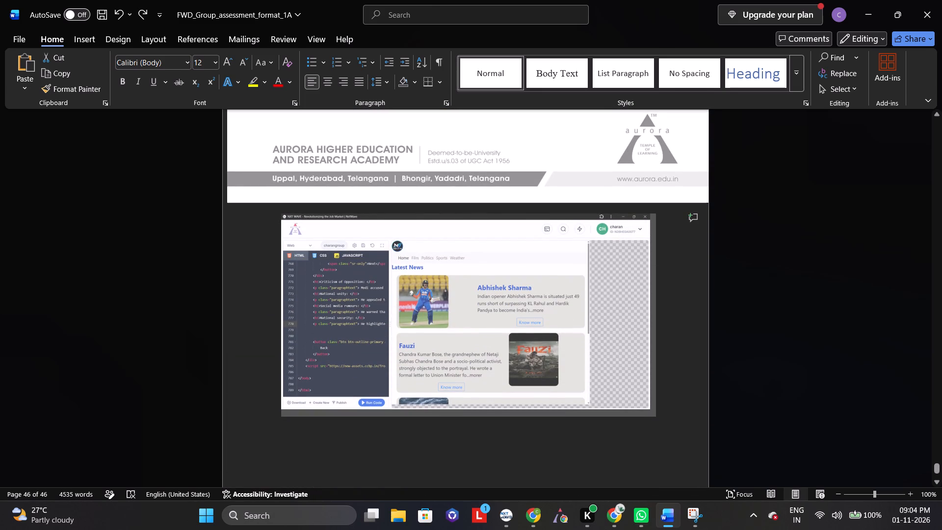
{"action": "double_click", "coordinate": [258, 307]}
Add the label "WEBSITE URL:" below the output screenshot, with an empty line under it, and place the cursor after the label.
{"action": "left_click", "coordinate": [441, 328]}
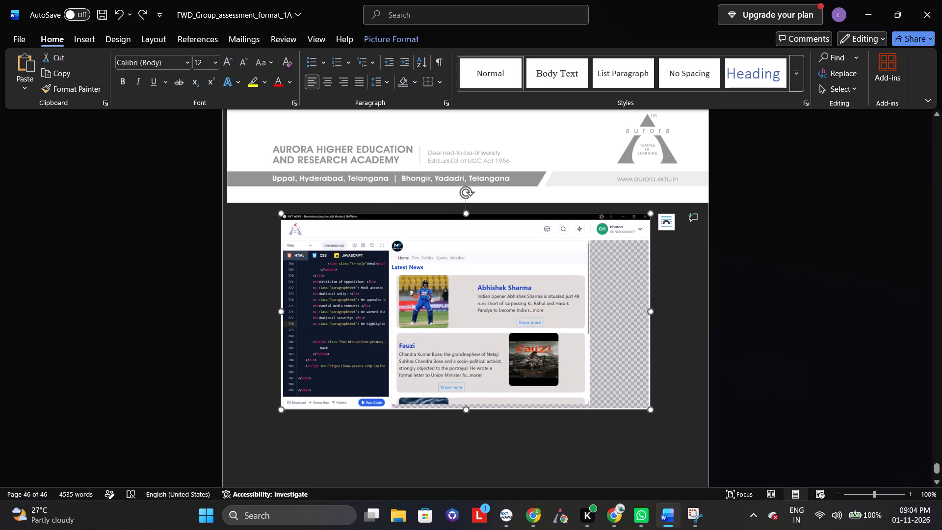
{"action": "left_click_drag", "start_coordinate": [403, 323], "coordinate": [393, 309]}
{"action": "scroll", "coordinate": [361, 343], "scroll_direction": "down", "scroll_amount": 3}
{"action": "left_click", "coordinate": [277, 306]}
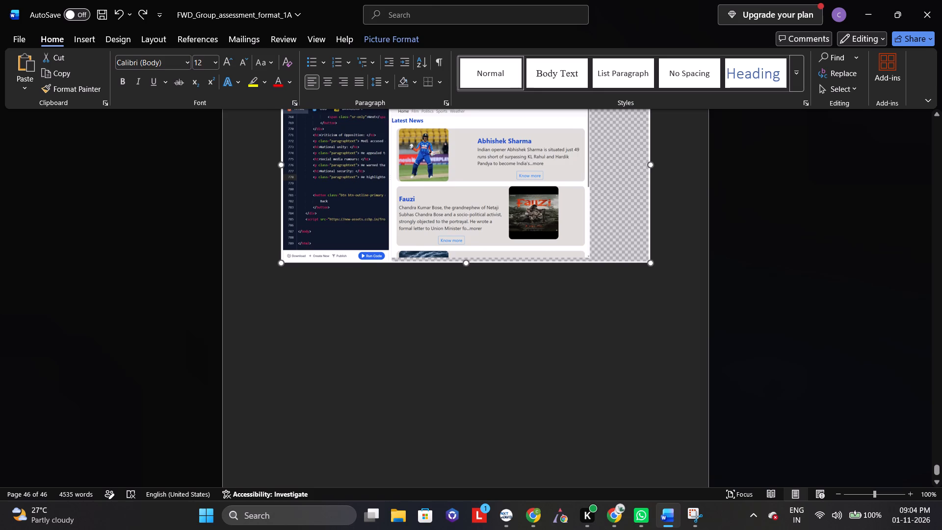
{"action": "left_click", "coordinate": [289, 306]}
{"action": "double_click", "coordinate": [289, 306]}
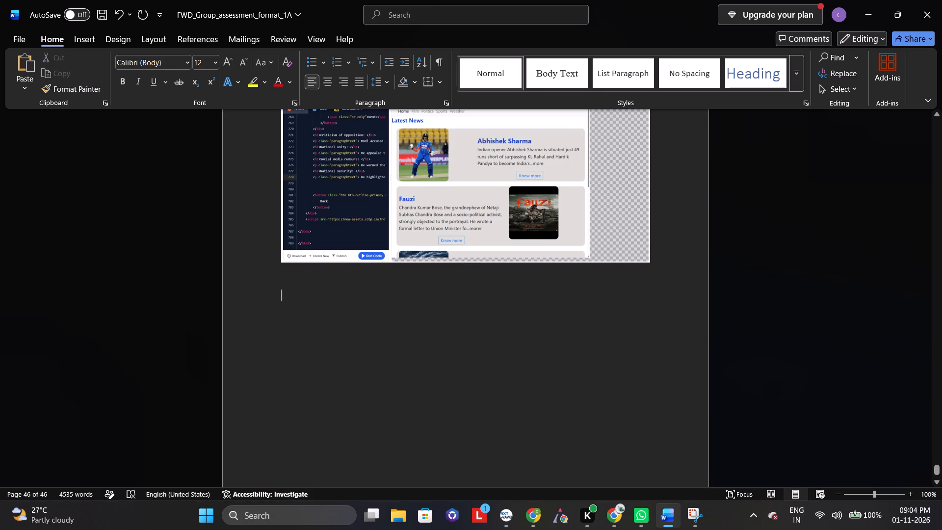
{"action": "key", "text": "w"}
{"action": "key", "text": "BackSpace"}
{"action": "type", "text": "WE"}
{"action": "type", "text": "BSITE"}
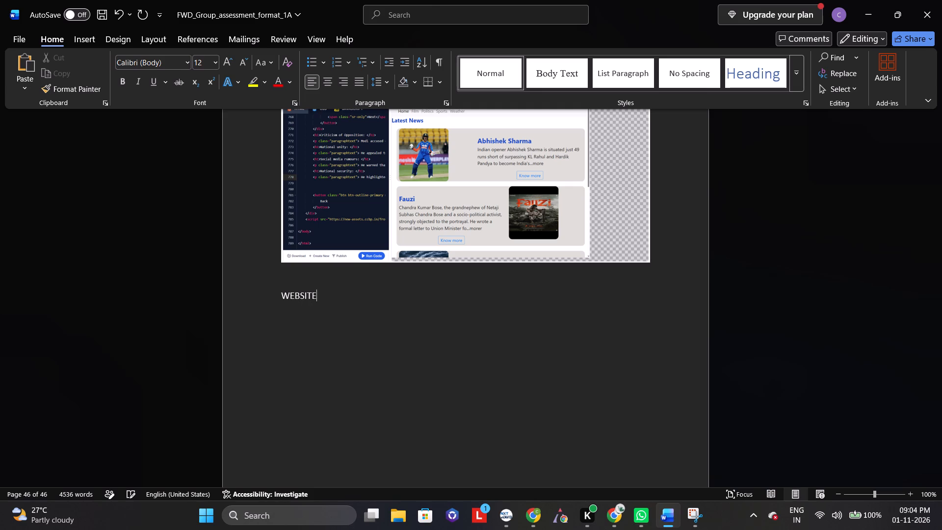
{"action": "key", "text": "space"}
{"action": "type", "text": "URL"}
{"action": "key", "text": "shift+colon"}
{"action": "key", "text": "Return"}
{"action": "left_click", "coordinate": [339, 292]}
{"action": "key", "text": "space"}
Switch to the NXT WAVE window that shows the website code and preview.
{"action": "key", "text": "alt+Tab"}
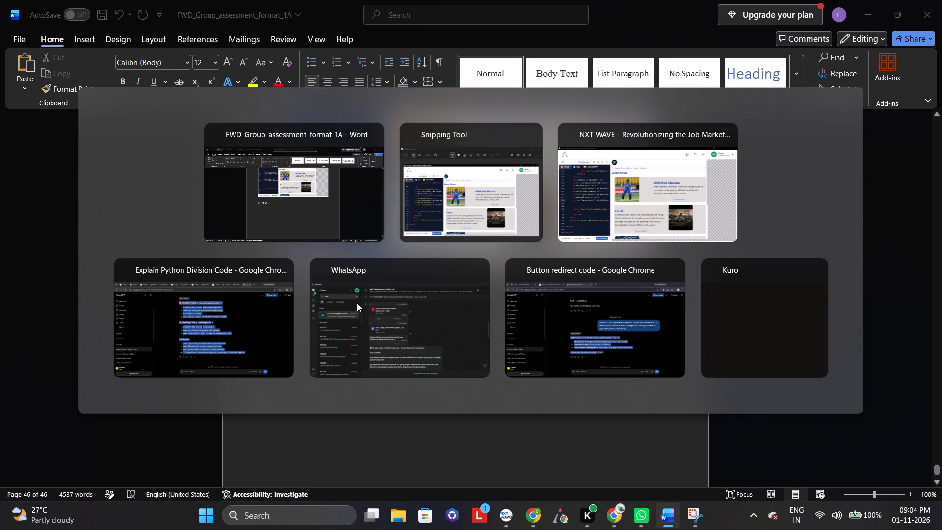
{"action": "key", "text": "alt+Tab"}
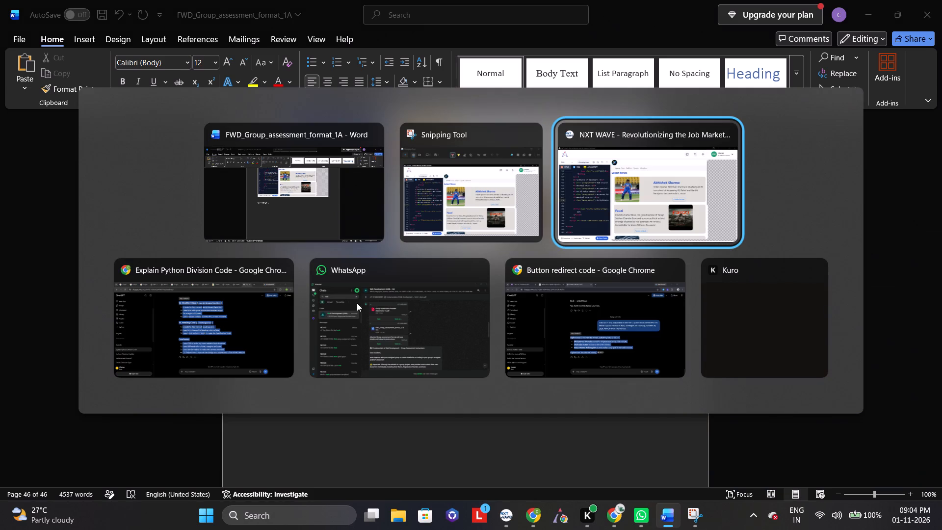
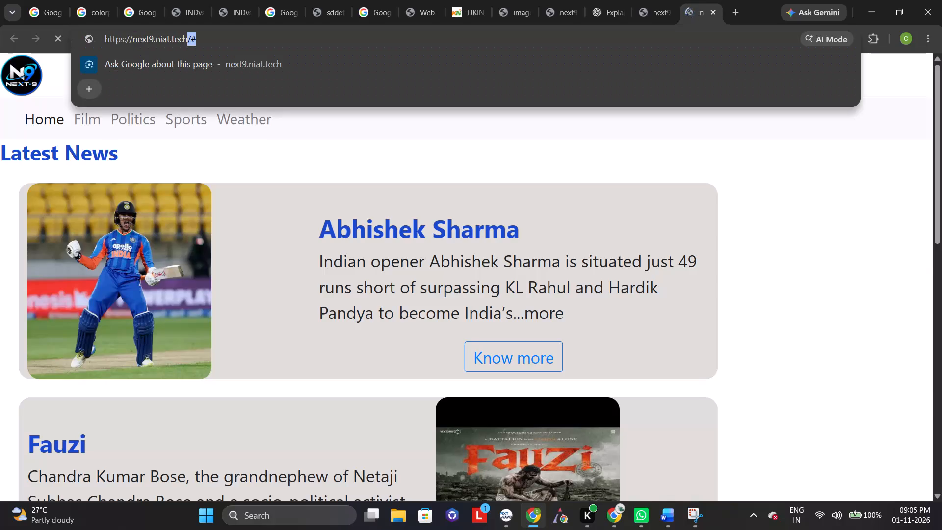
{"action": "double_click", "coordinate": [217, 43]}
{"action": "triple_click", "coordinate": [217, 37]}
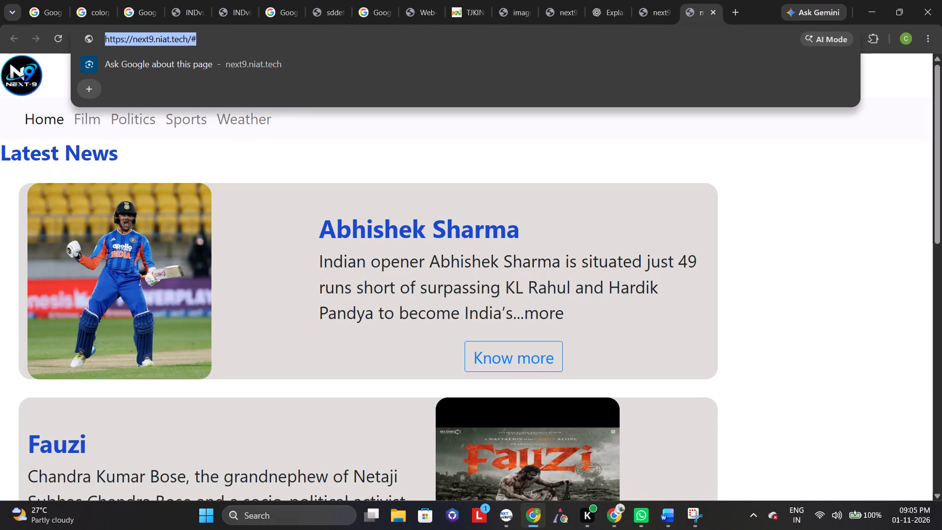
{"action": "key", "text": "ctrl+c"}
{"action": "key", "text": "alt+Tab"}
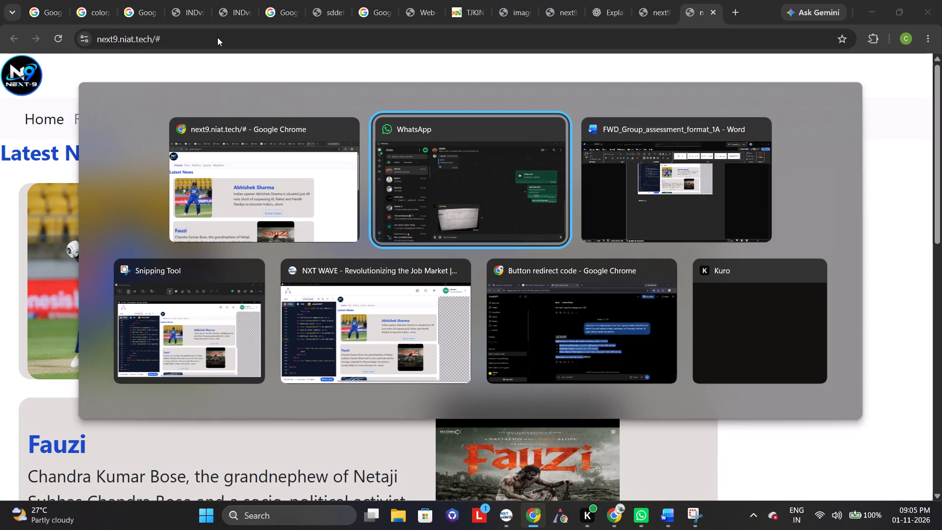
{"action": "key", "text": "alt+Tab"}
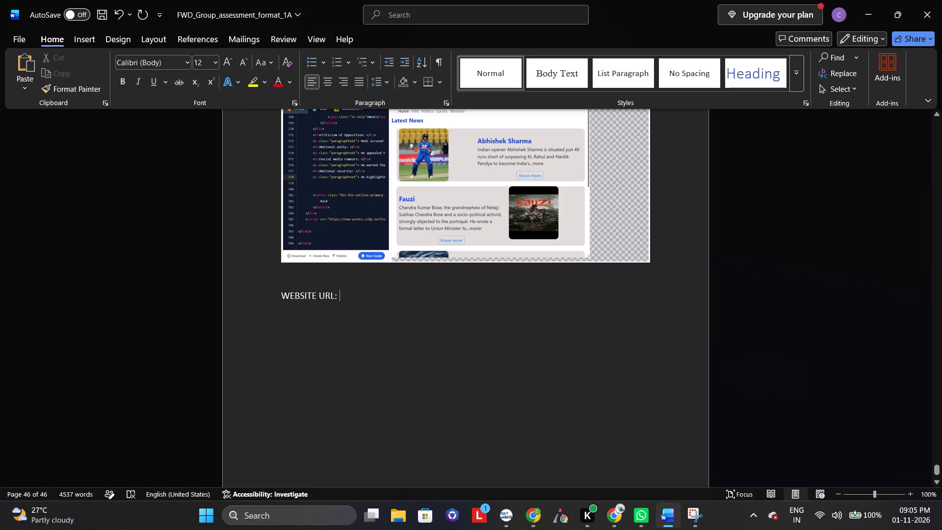
{"action": "left_click", "coordinate": [345, 293]}
{"action": "key", "text": "ctrl+v"}
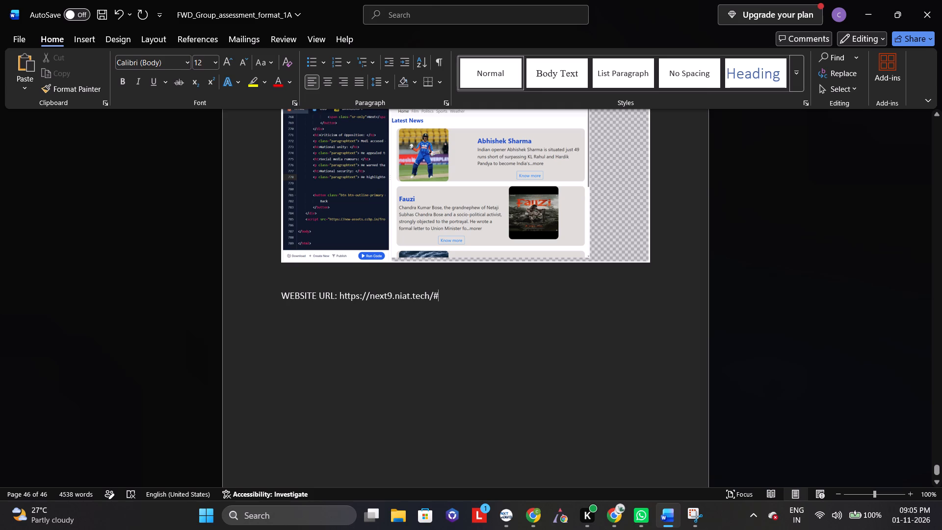
Save the FWD_Group_assessment_format_1A document.
{"action": "left_click", "coordinate": [105, 18]}
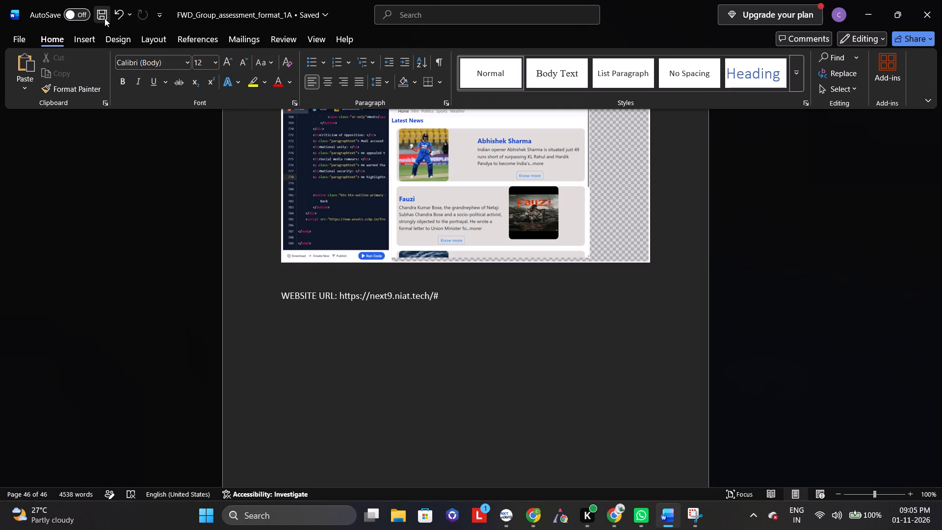
Print all pages with Microsoft Print to PDF, saving the file as WEB GROUP ASSISIMENT in Documents.
{"action": "key", "text": "ctrl+p"}
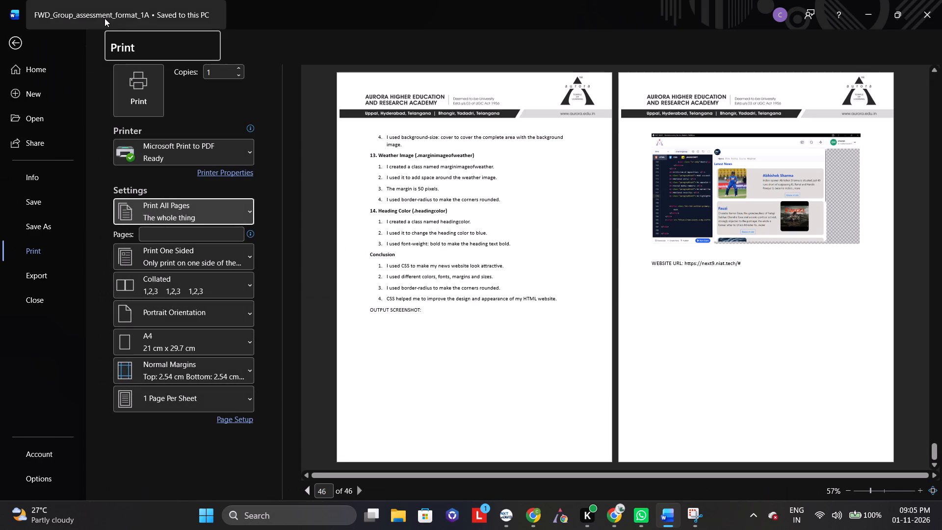
{"action": "left_click", "coordinate": [144, 86]}
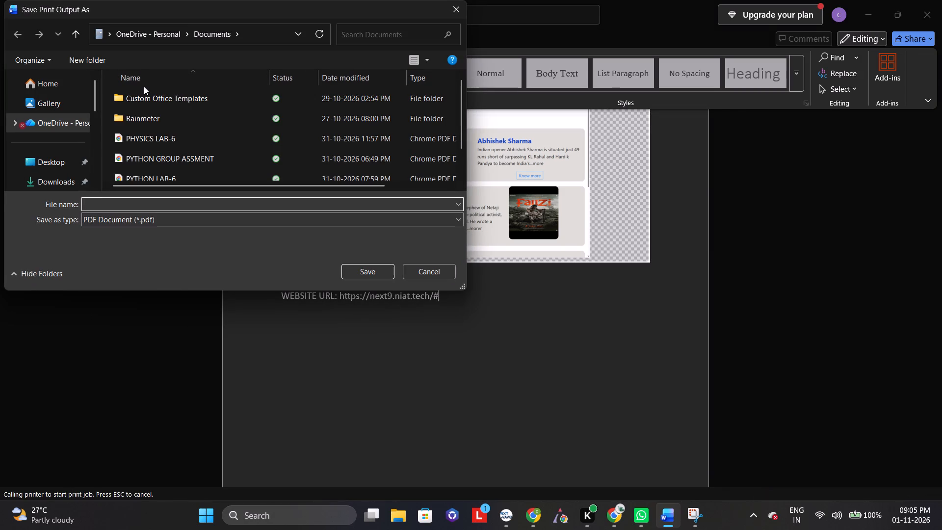
Save the print output as a PDF document named WEB GROUP ASSISIMENT in the Documents folder.
{"action": "left_click", "coordinate": [140, 206]}
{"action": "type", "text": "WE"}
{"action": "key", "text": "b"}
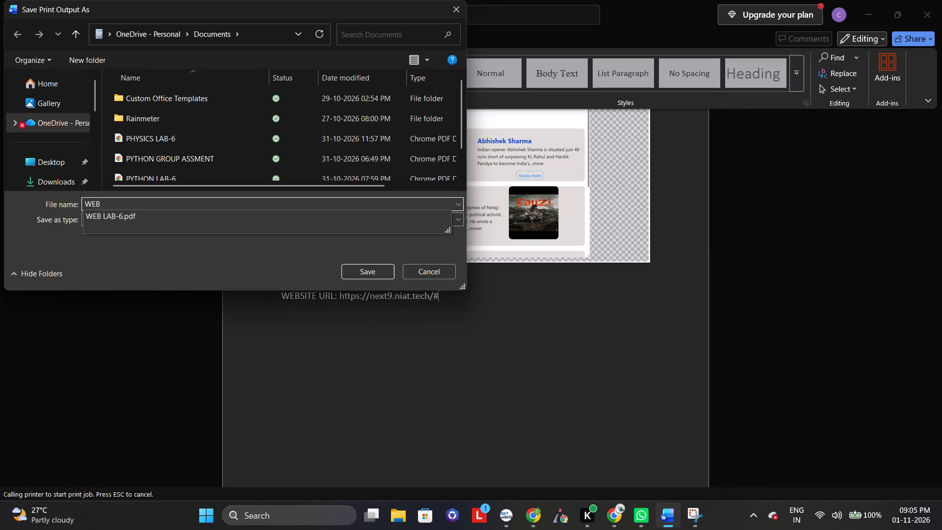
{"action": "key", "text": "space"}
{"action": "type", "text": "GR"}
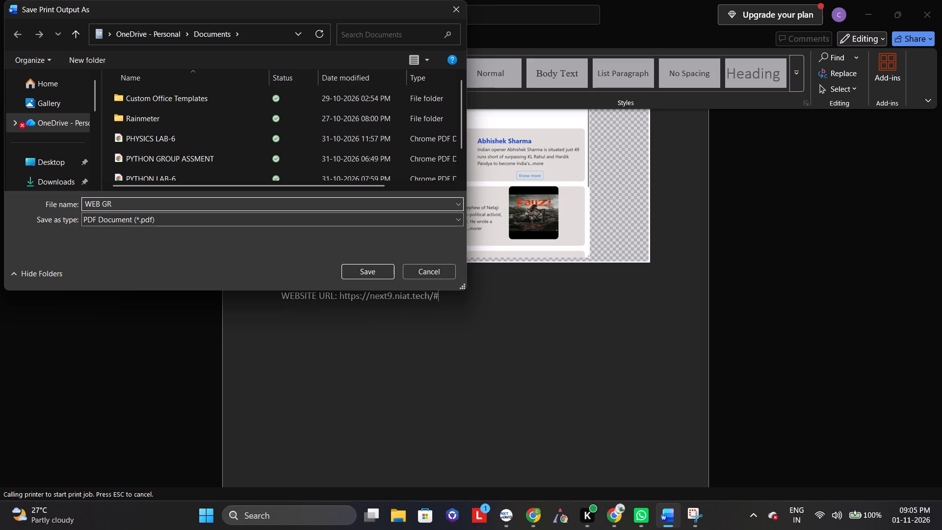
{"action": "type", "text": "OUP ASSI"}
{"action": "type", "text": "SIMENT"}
{"action": "left_click", "coordinate": [374, 275]}
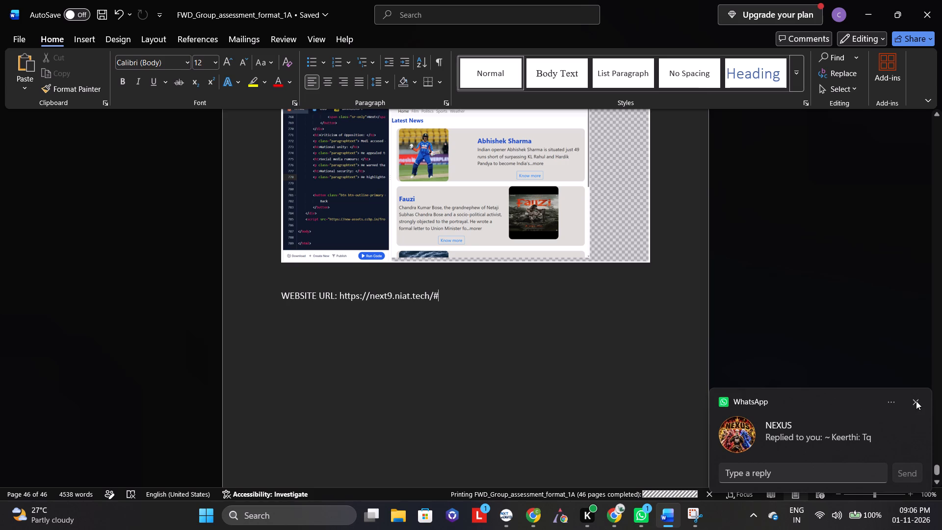
{"action": "left_click", "coordinate": [916, 401]}
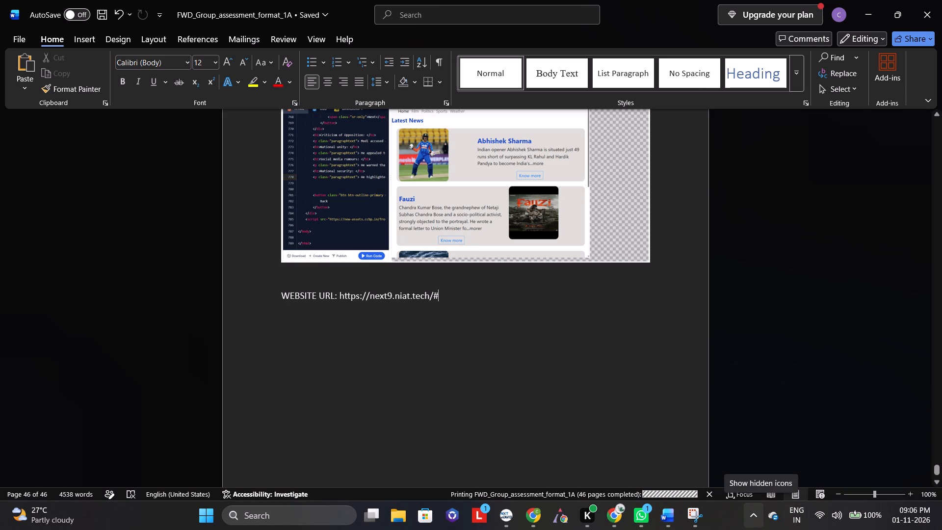
Switch to File Explorer to find the WEB GROUP ASSISIMENT PDF.
{"action": "left_click", "coordinate": [398, 512]}
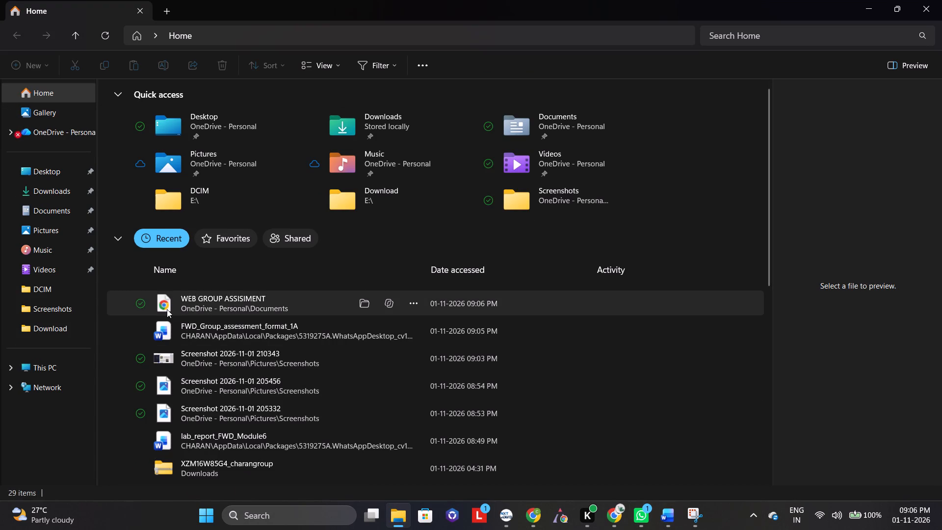
Find the WEB GROUP ASSISIMENT PDF in its folder, open it, look through its pages and close it.
{"action": "left_click", "coordinate": [206, 304]}
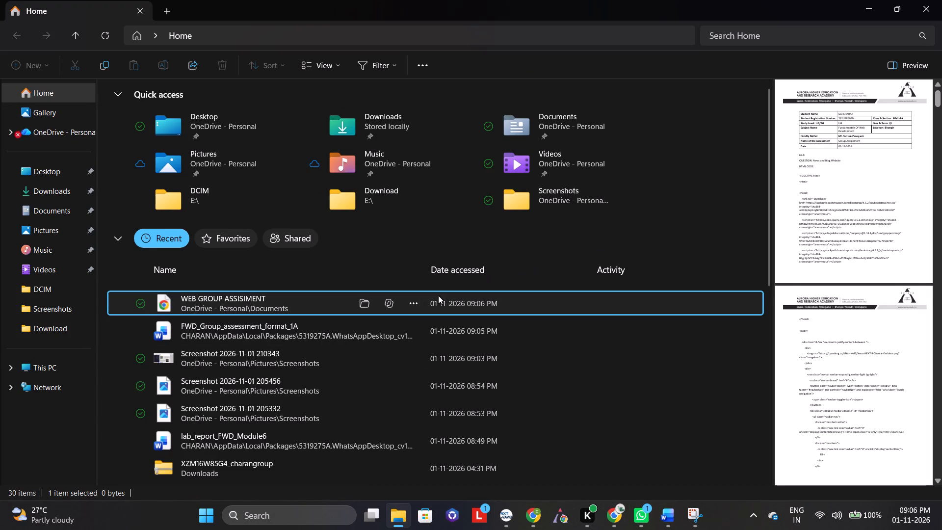
{"action": "left_click", "coordinate": [364, 305]}
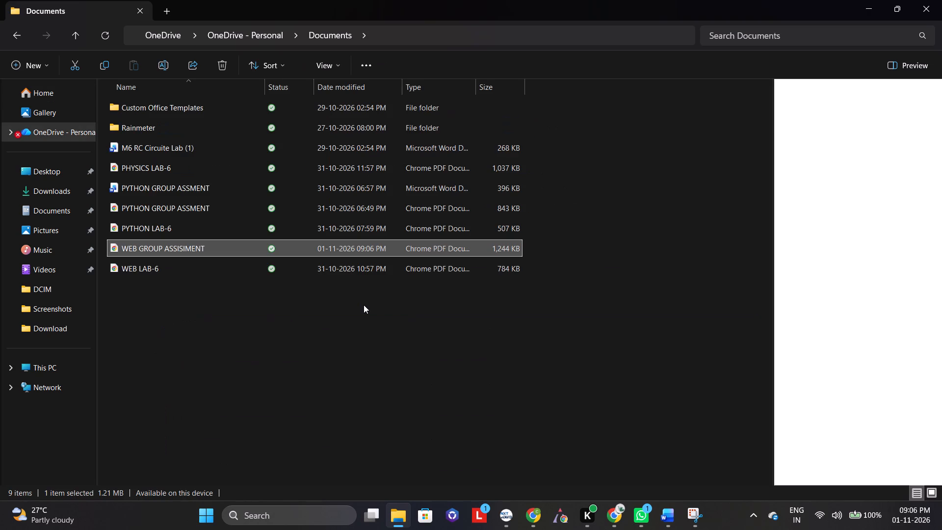
{"action": "double_click", "coordinate": [321, 247]}
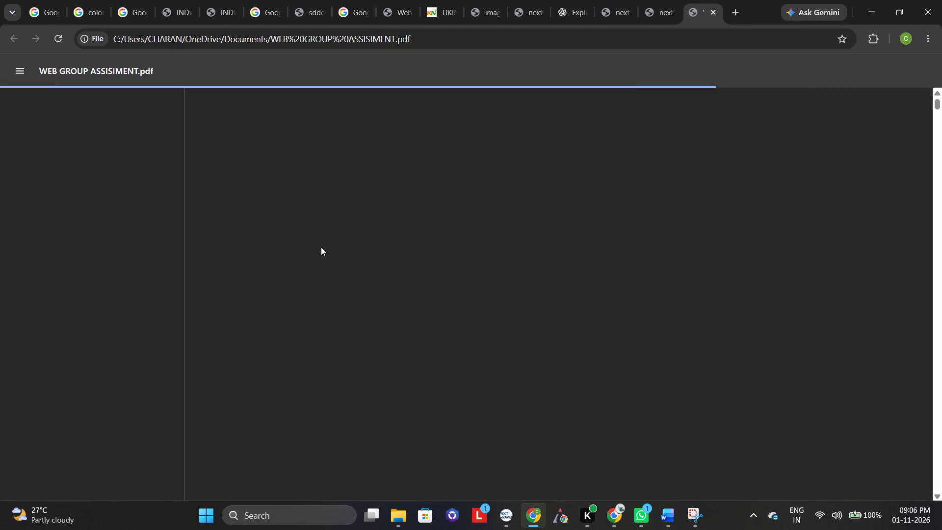
{"action": "scroll", "coordinate": [342, 280], "scroll_direction": "down", "scroll_amount": 20}
{"action": "scroll", "coordinate": [342, 280], "scroll_direction": "down", "scroll_amount": 7}
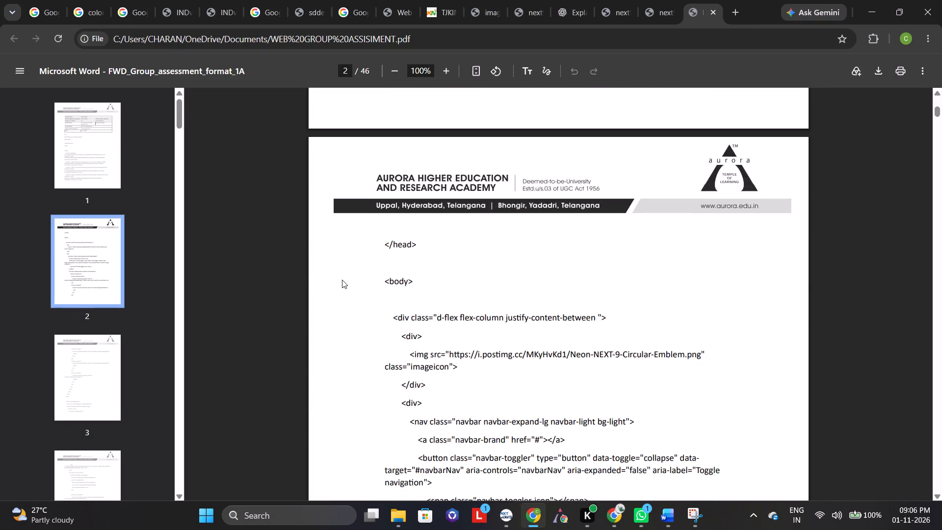
{"action": "scroll", "coordinate": [342, 280], "scroll_direction": "down", "scroll_amount": 20}
{"action": "scroll", "coordinate": [342, 280], "scroll_direction": "down", "scroll_amount": 20}
{"action": "scroll", "coordinate": [342, 280], "scroll_direction": "down", "scroll_amount": 3}
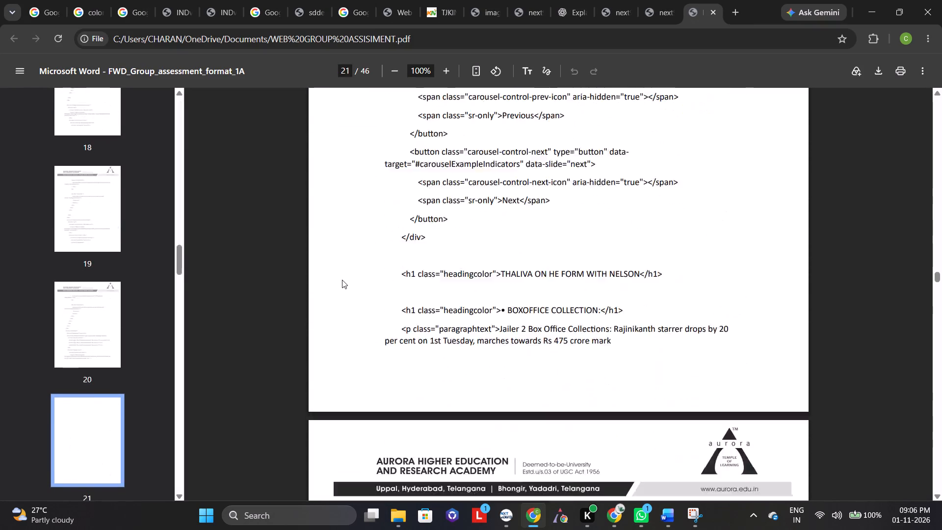
{"action": "scroll", "coordinate": [342, 280], "scroll_direction": "down", "scroll_amount": 20}
{"action": "scroll", "coordinate": [342, 280], "scroll_direction": "down", "scroll_amount": 15}
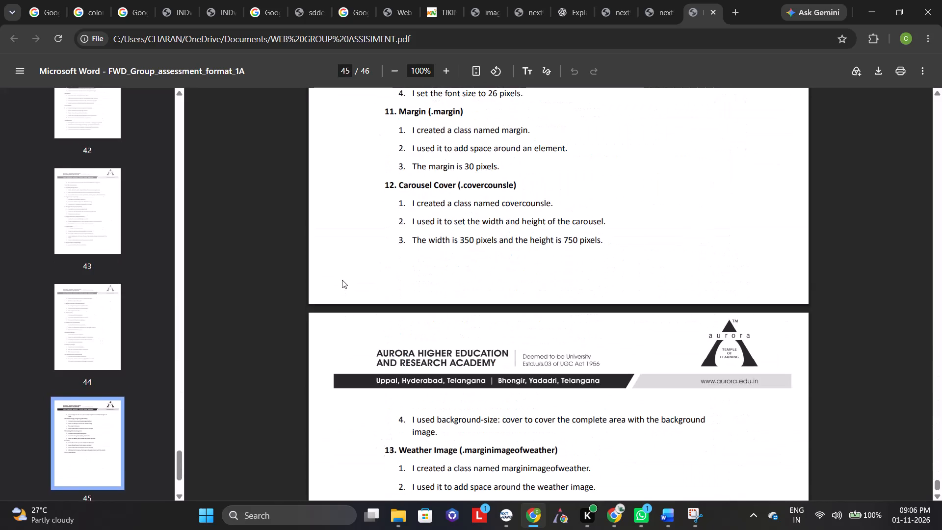
{"action": "left_click", "coordinate": [932, 4]}
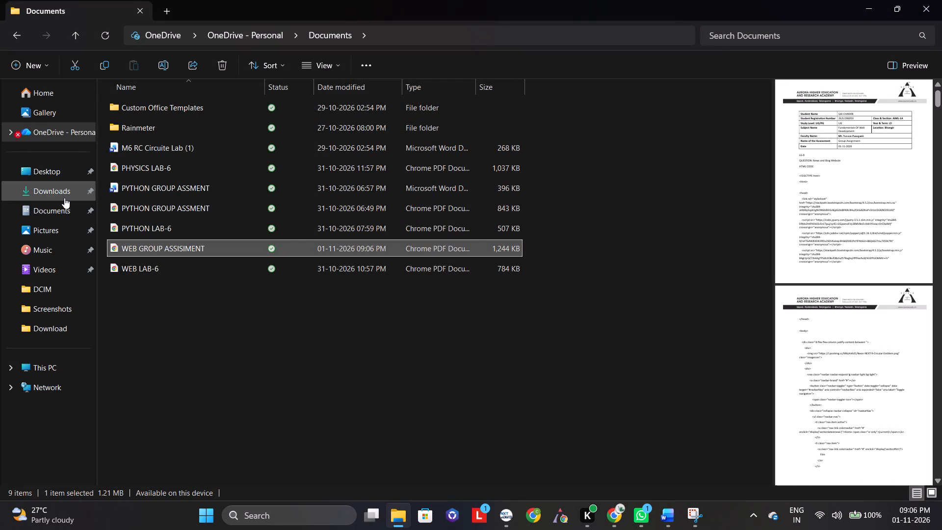
Find FWD_Group_assessment_format_1A among the recent files in File Explorer, bring it up in Word, check its last page and close it.
{"action": "left_click", "coordinate": [56, 210]}
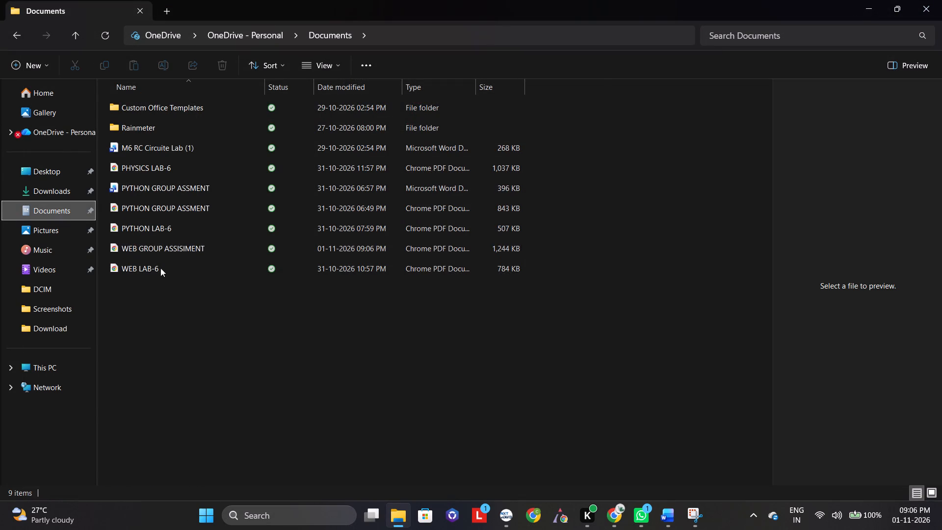
{"action": "left_click", "coordinate": [41, 120]}
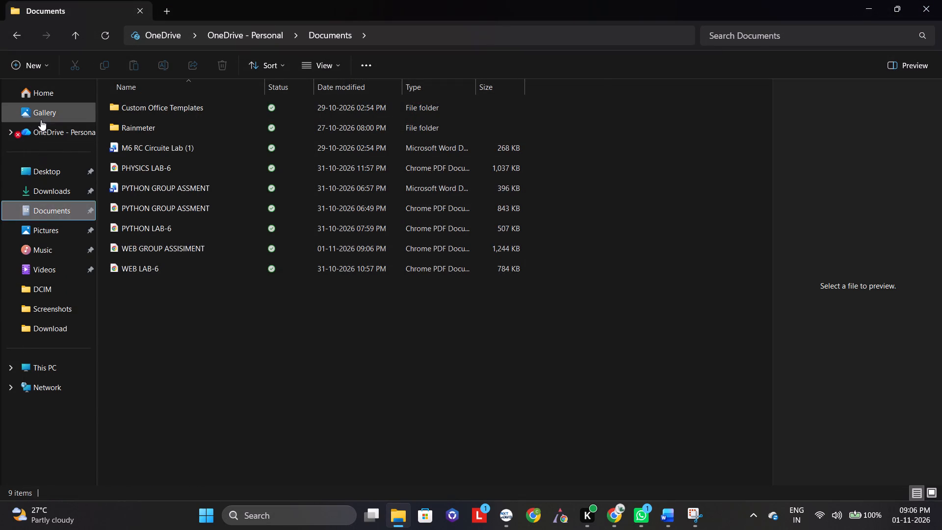
{"action": "left_click", "coordinate": [43, 132]}
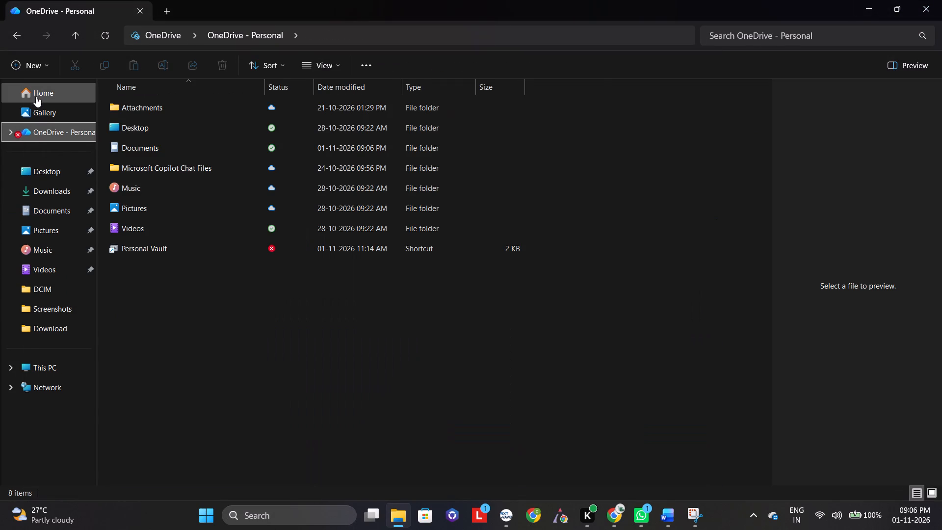
{"action": "left_click", "coordinate": [36, 93]}
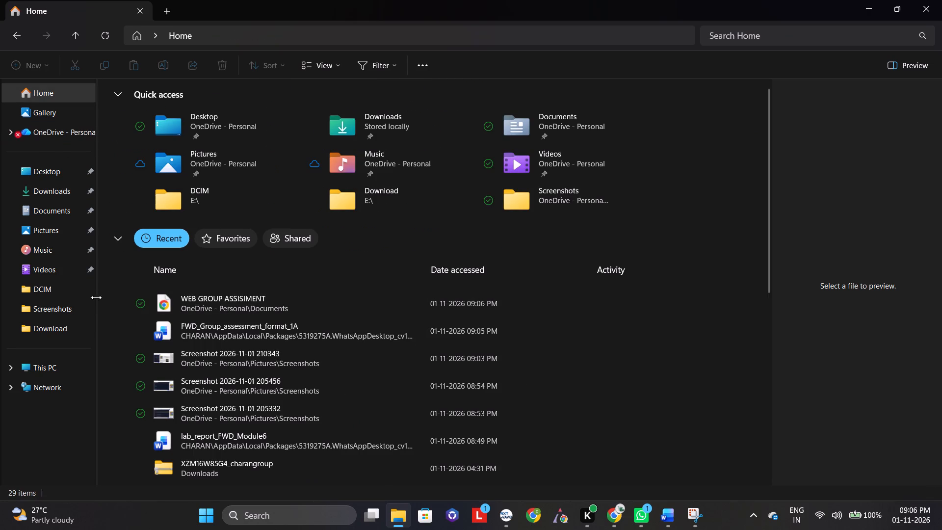
{"action": "double_click", "coordinate": [207, 340]}
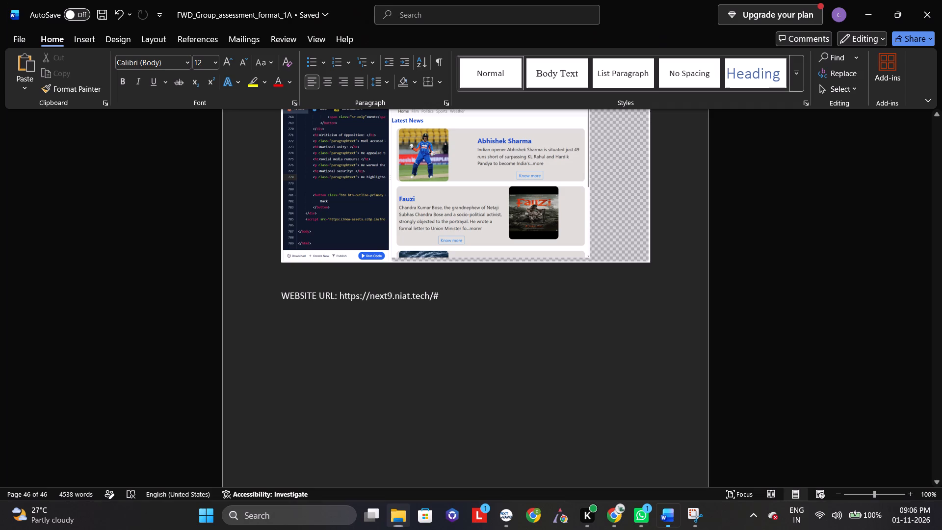
{"action": "scroll", "coordinate": [391, 311], "scroll_direction": "up", "scroll_amount": 1}
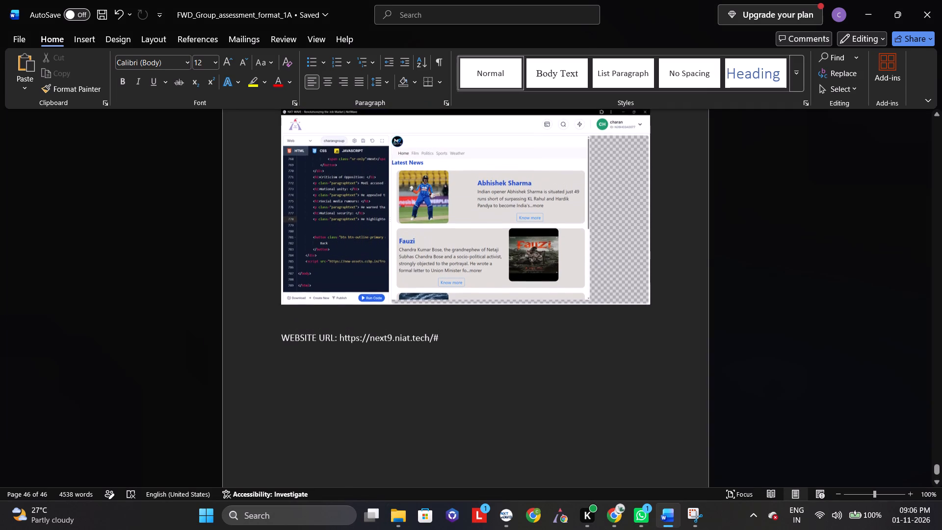
{"action": "left_click", "coordinate": [941, 4]}
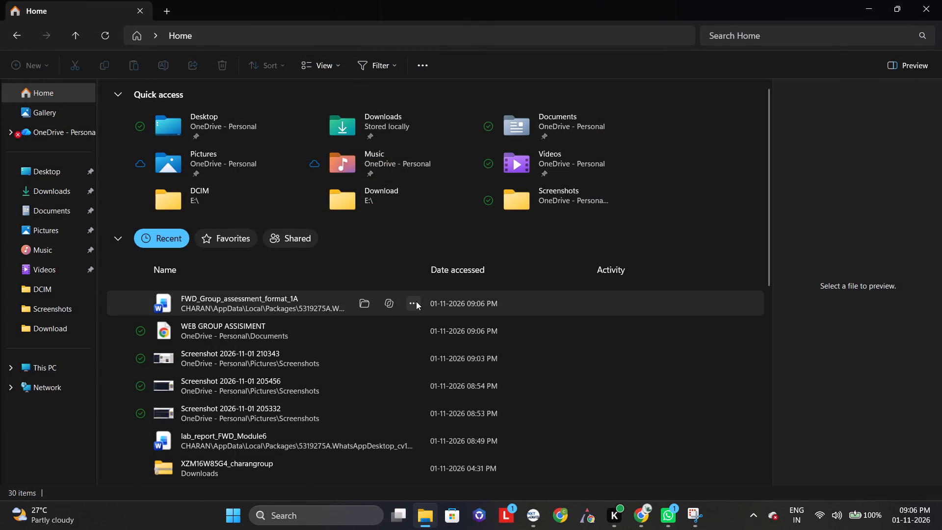
Open the sharing window for the FWD_Group_assessment_format_1A Word file.
{"action": "left_click", "coordinate": [416, 301]}
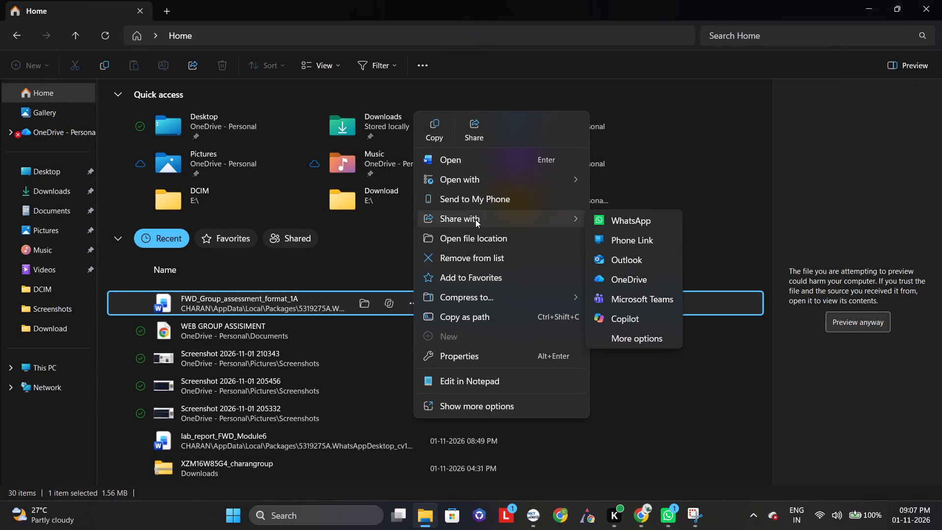
{"action": "left_click", "coordinate": [474, 124]}
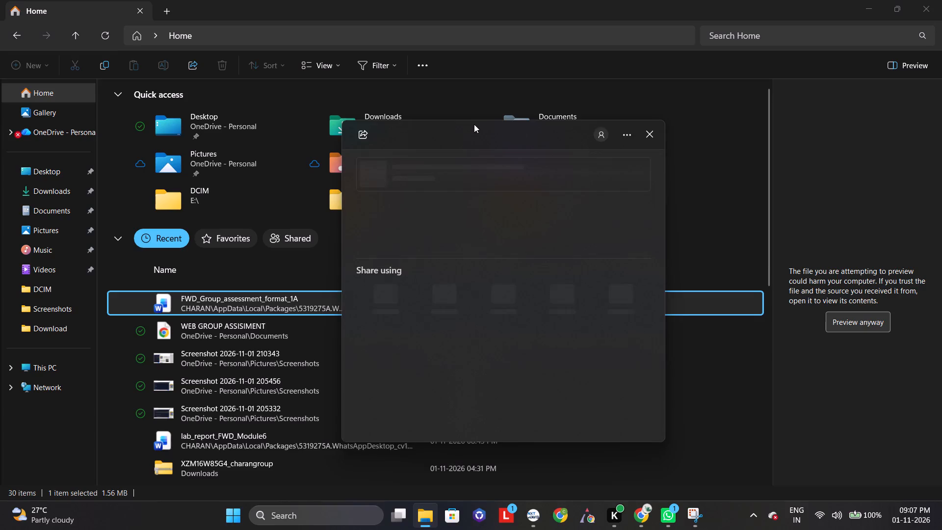
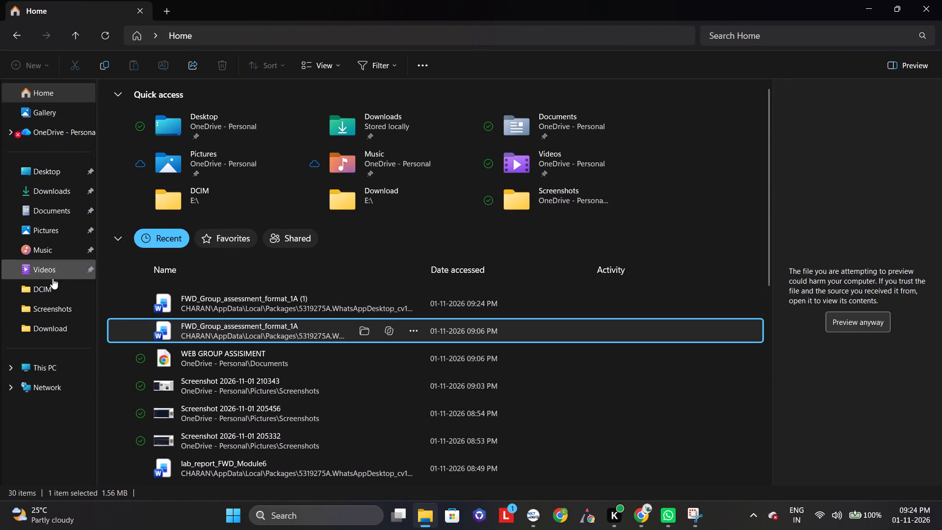
Open the WEB GROUP ASSISIMENT PDF from the Documents folder, check its first page and close it.
{"action": "left_click", "coordinate": [52, 216]}
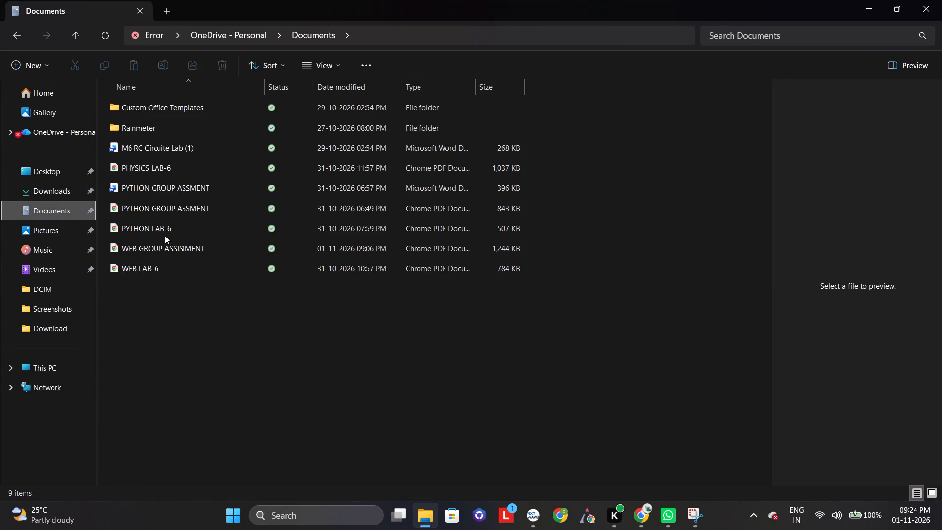
{"action": "double_click", "coordinate": [168, 245]}
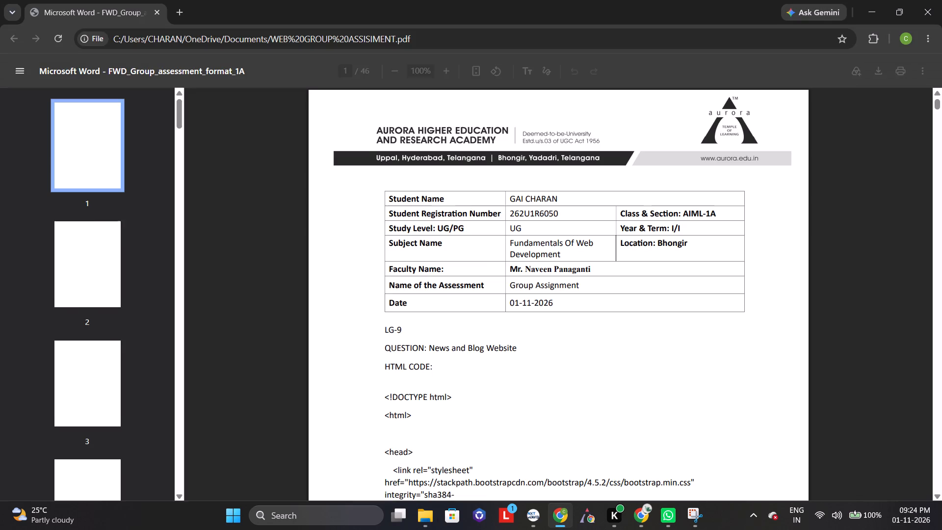
{"action": "scroll", "coordinate": [430, 283], "scroll_direction": "down", "scroll_amount": 4}
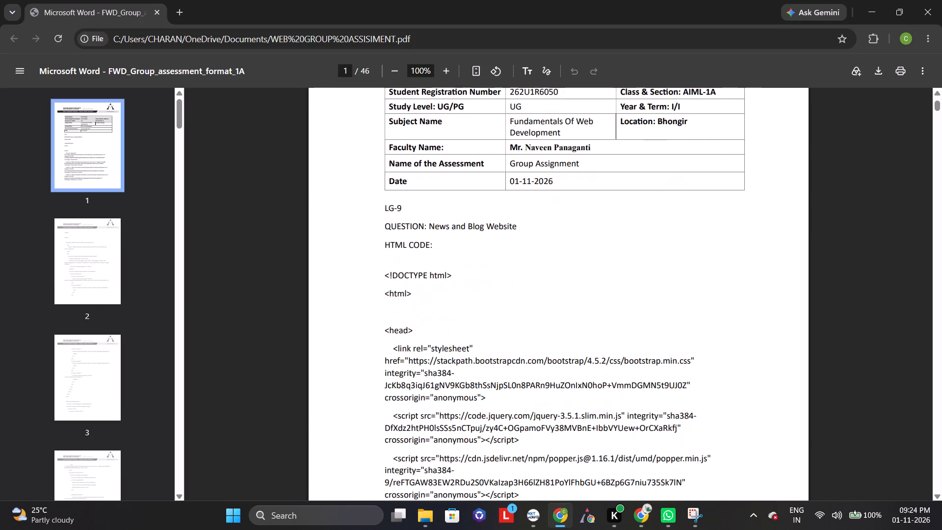
{"action": "scroll", "coordinate": [430, 283], "scroll_direction": "down", "scroll_amount": 1}
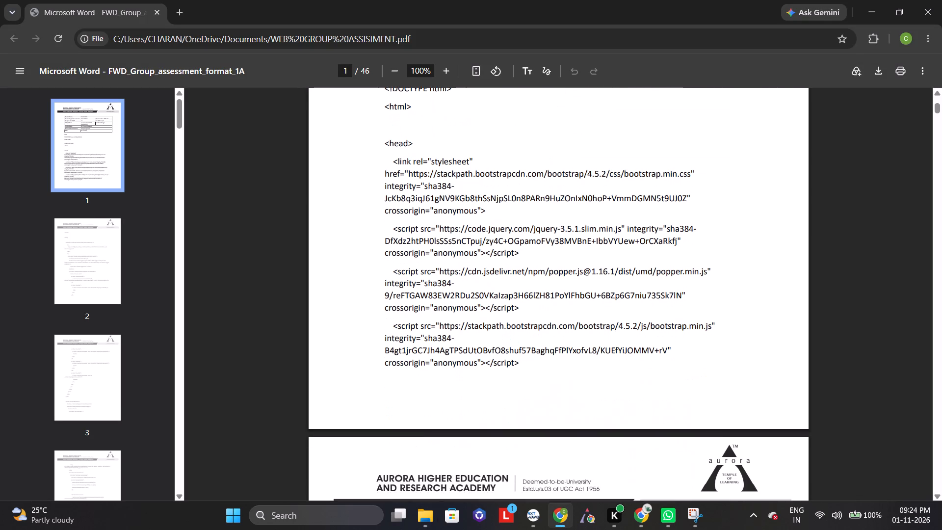
{"action": "scroll", "coordinate": [430, 283], "scroll_direction": "up", "scroll_amount": 6}
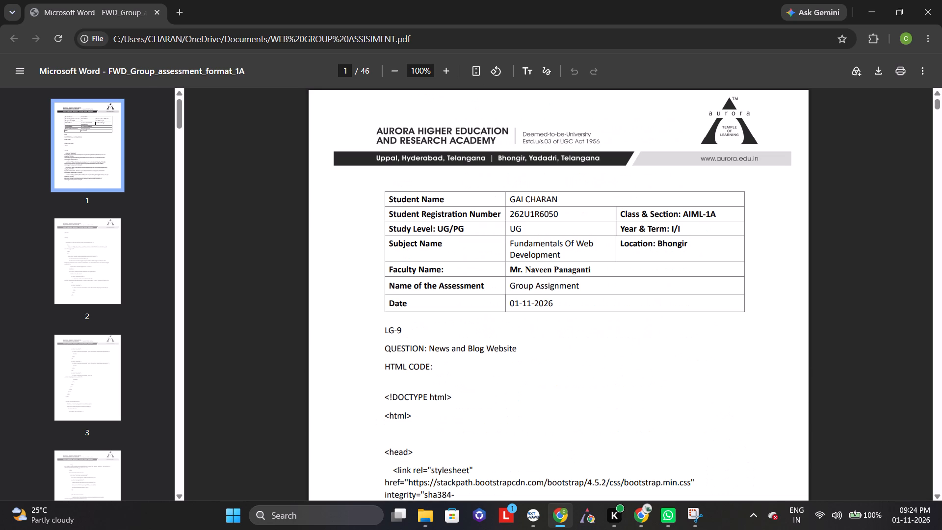
{"action": "left_click", "coordinate": [931, 0]}
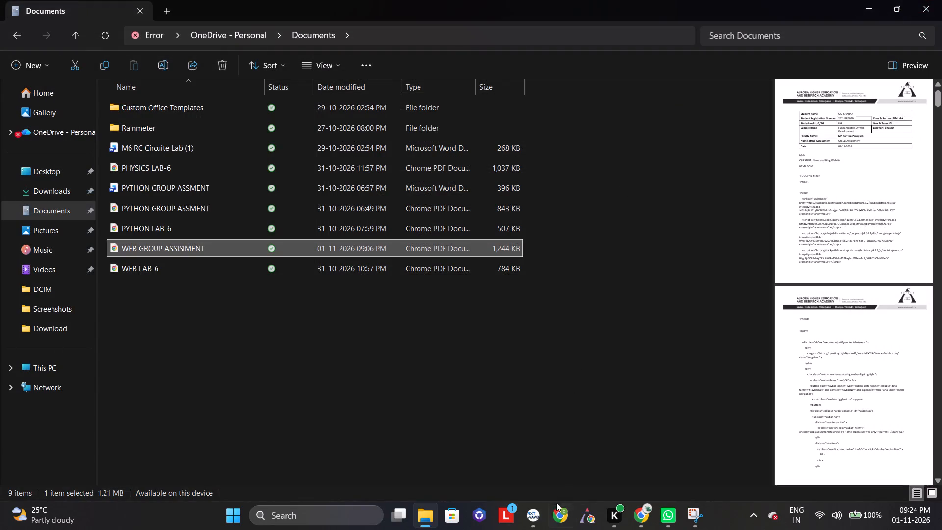
Open the Aurora University portal in Chrome, close the duplicate tab and find the Group Assignment among the Fundamentals of Web Development assessments.
{"action": "double_click", "coordinate": [587, 527]}
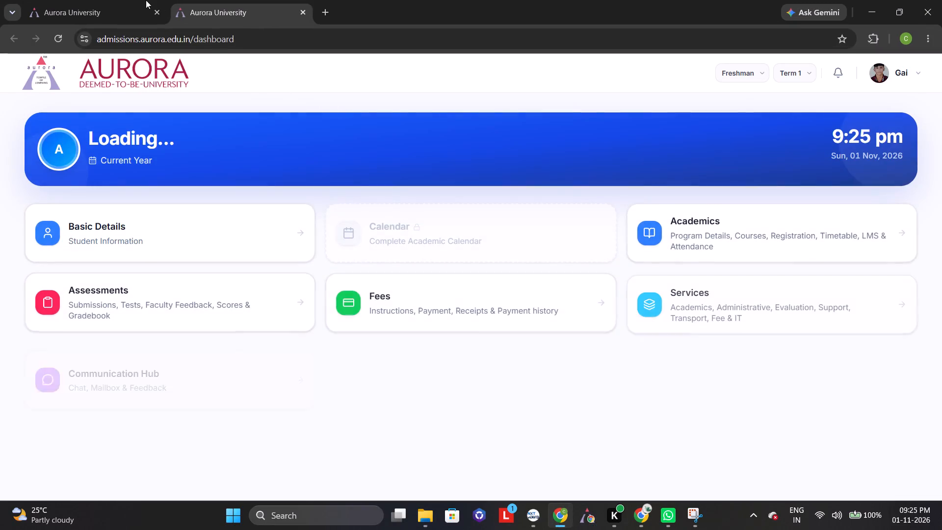
{"action": "left_click", "coordinate": [308, 10]}
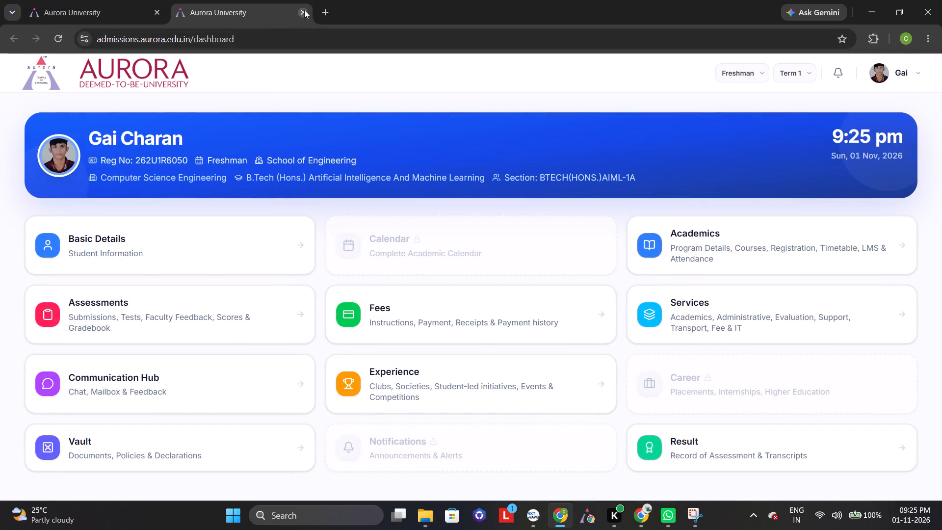
{"action": "left_click", "coordinate": [304, 10]}
{"action": "left_click", "coordinate": [224, 313]}
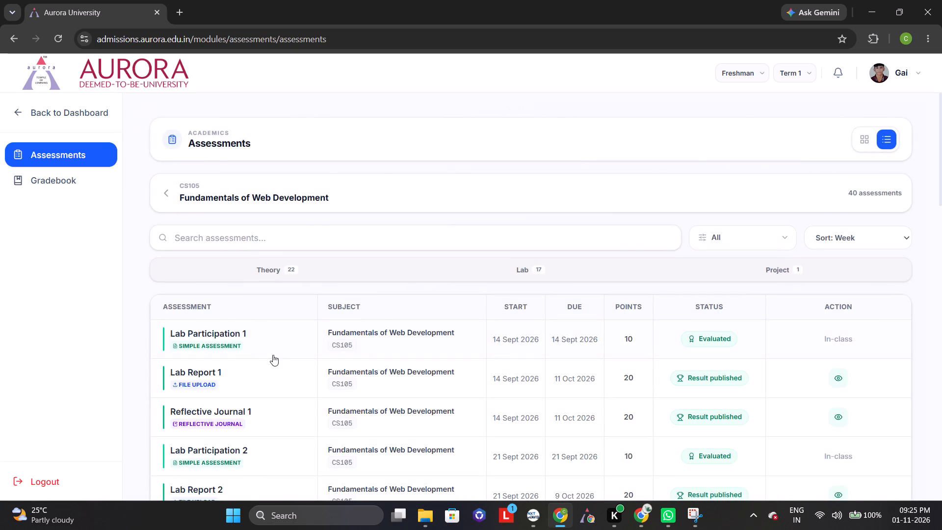
{"action": "scroll", "coordinate": [335, 477], "scroll_direction": "down", "scroll_amount": 4}
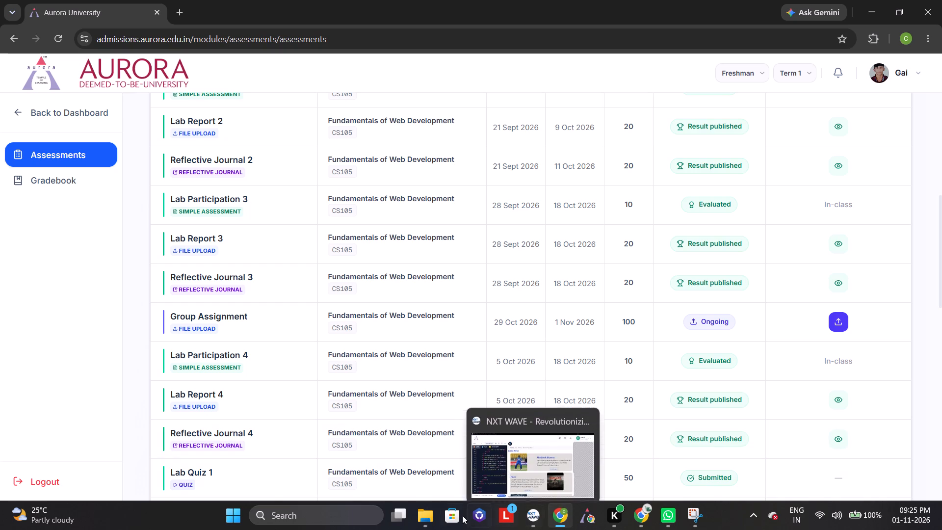
Switch to File Explorer and reopen the WEB GROUP ASSISIMENT PDF from the Documents folder.
{"action": "left_click", "coordinate": [428, 516]}
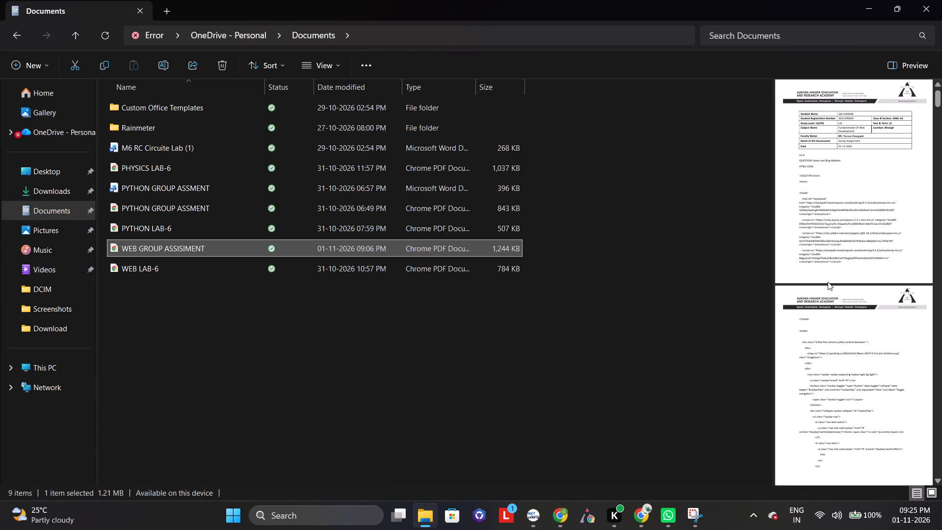
{"action": "double_click", "coordinate": [829, 282]}
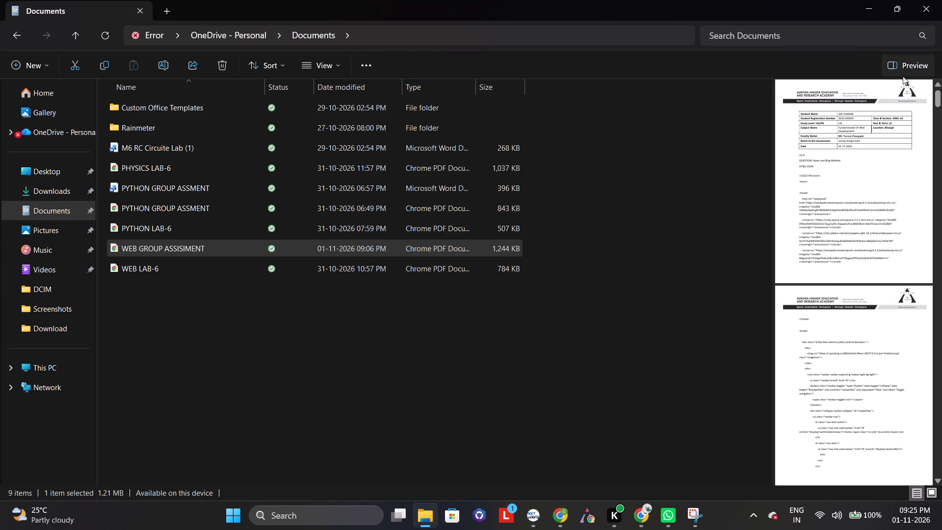
{"action": "left_click", "coordinate": [898, 70]}
{"action": "left_click", "coordinate": [898, 70]}
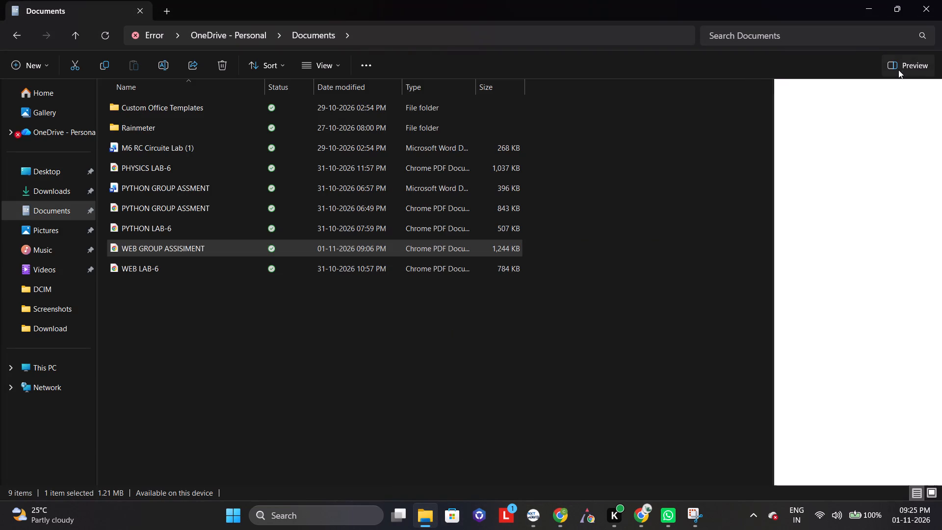
{"action": "double_click", "coordinate": [376, 244]}
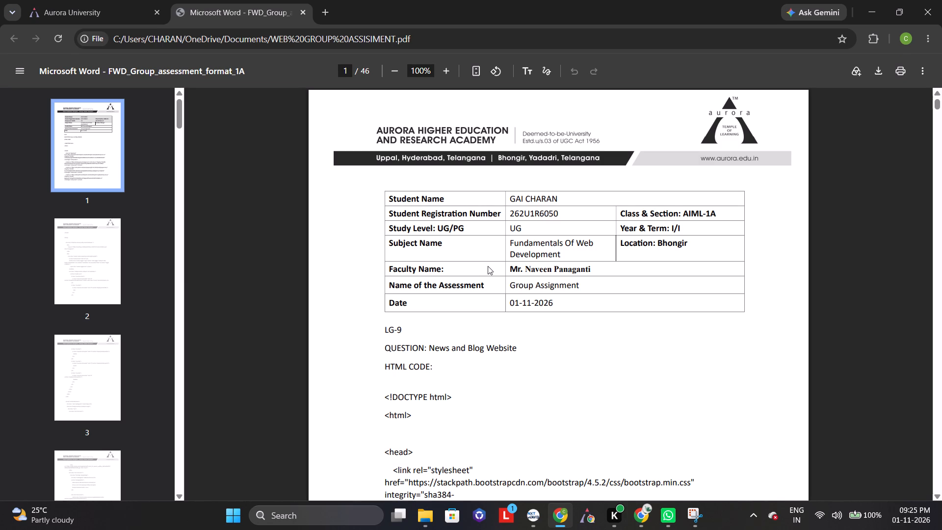
Open the university portal in another tab, look through the Fundamentals of Web Development assessments and return to the course overview.
{"action": "left_click", "coordinate": [590, 529]}
{"action": "left_click", "coordinate": [233, 319]}
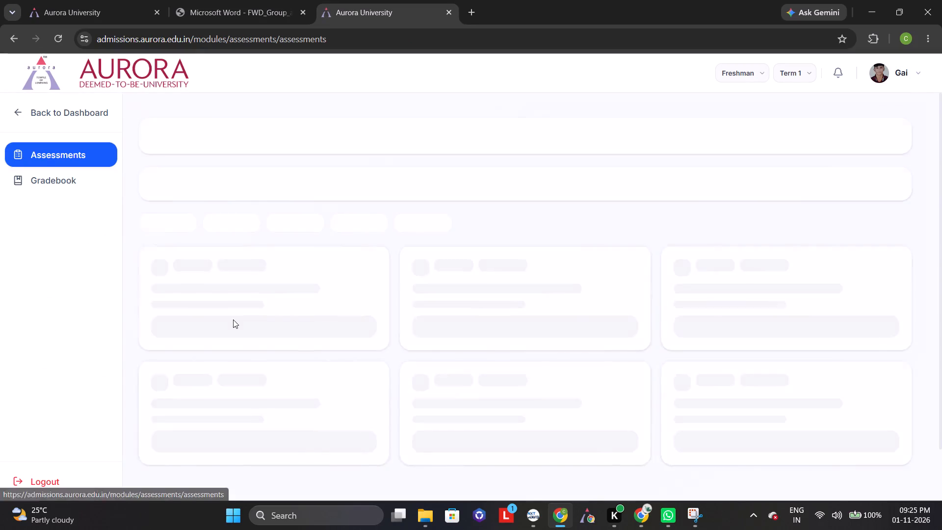
{"action": "scroll", "coordinate": [336, 341], "scroll_direction": "down", "scroll_amount": 6}
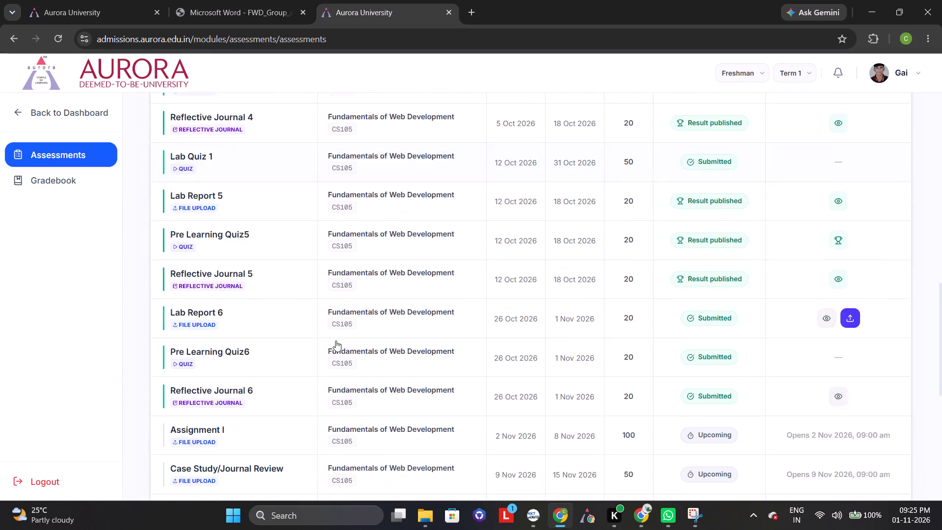
{"action": "scroll", "coordinate": [336, 341], "scroll_direction": "down", "scroll_amount": 4}
{"action": "scroll", "coordinate": [336, 341], "scroll_direction": "up", "scroll_amount": 15}
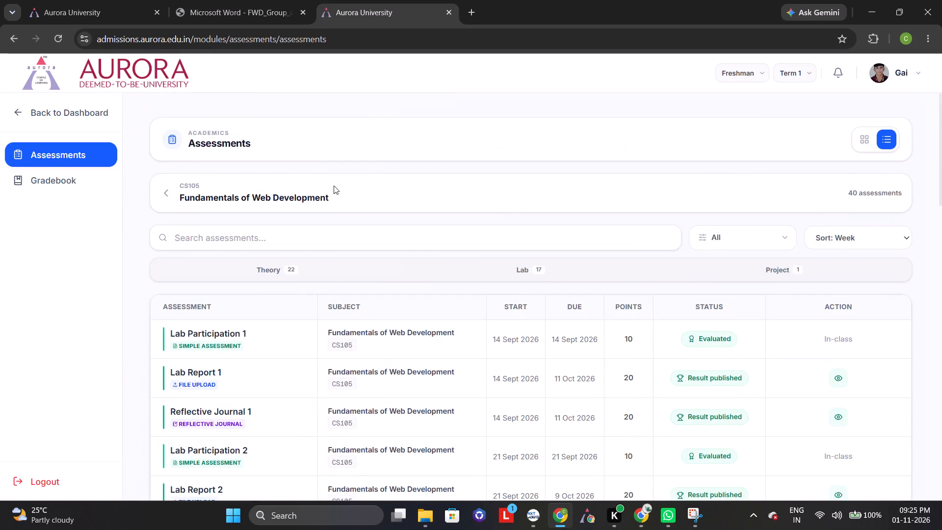
{"action": "left_click", "coordinate": [166, 184]}
{"action": "left_click", "coordinate": [166, 188]}
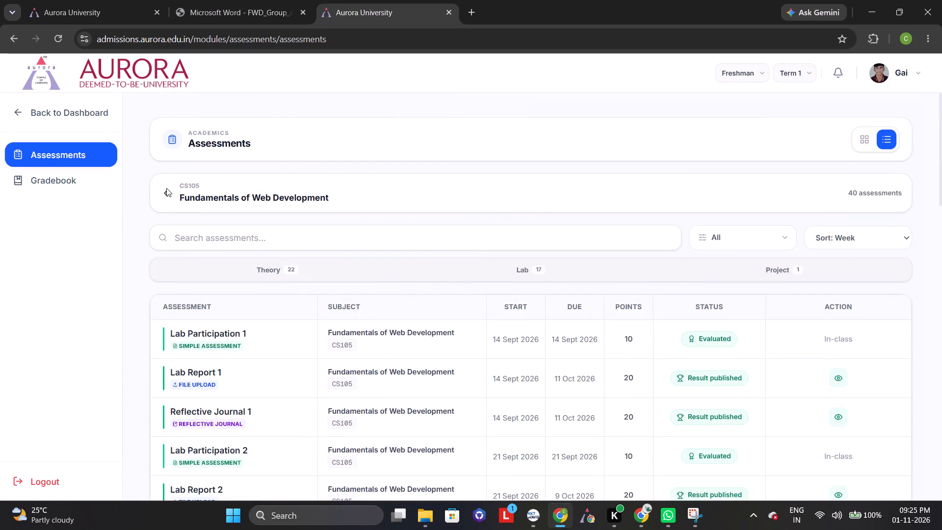
Review the submission statuses of the Problem Solving With Python Programming I assessments and return to the course overview.
{"action": "scroll", "coordinate": [312, 258], "scroll_direction": "down", "scroll_amount": 1}
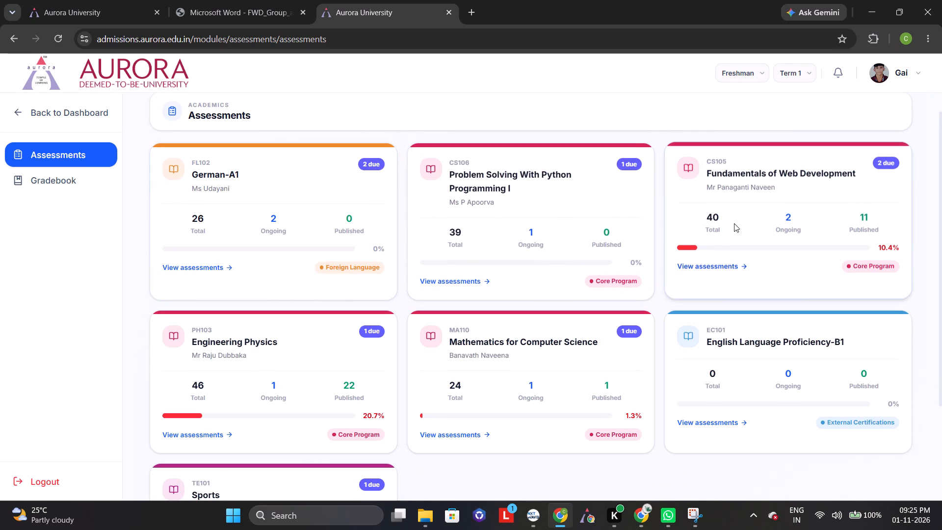
{"action": "left_click", "coordinate": [586, 182]}
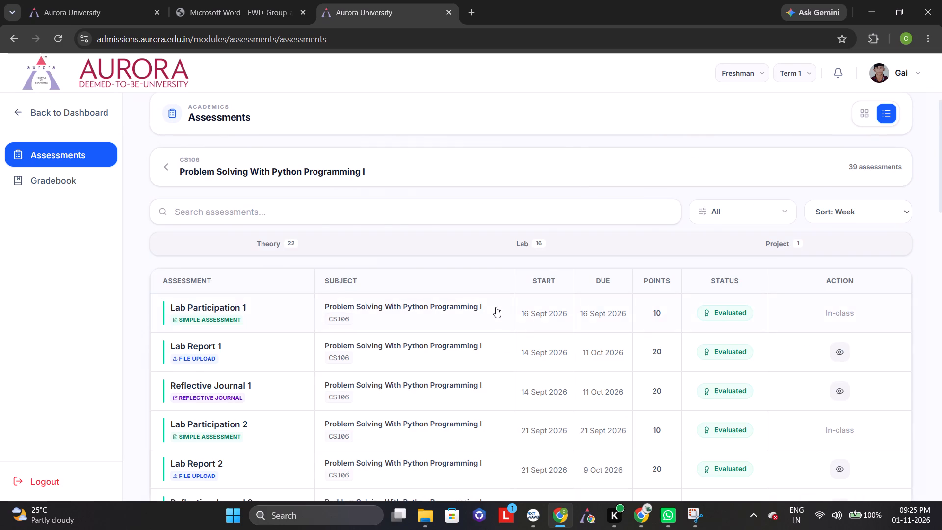
{"action": "scroll", "coordinate": [496, 307], "scroll_direction": "down", "scroll_amount": 5}
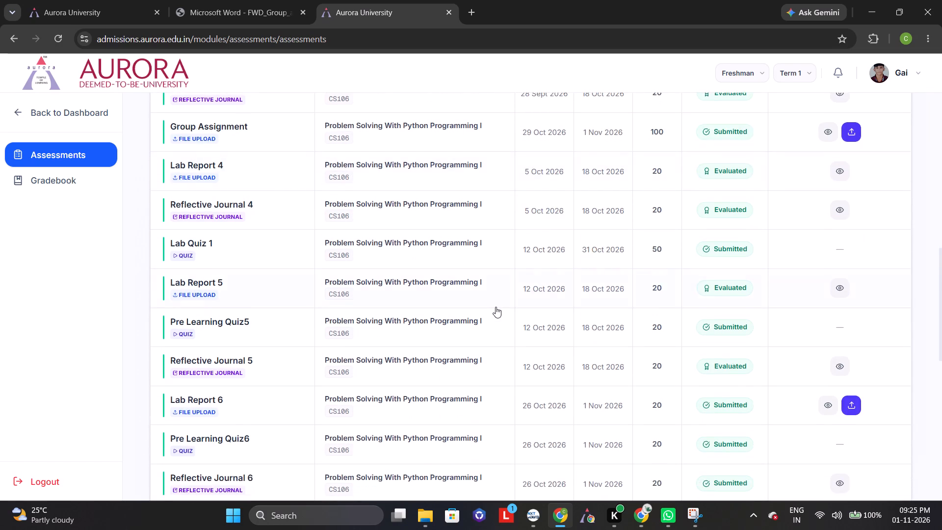
{"action": "scroll", "coordinate": [496, 307], "scroll_direction": "down", "scroll_amount": 2}
{"action": "scroll", "coordinate": [496, 307], "scroll_direction": "up", "scroll_amount": 7}
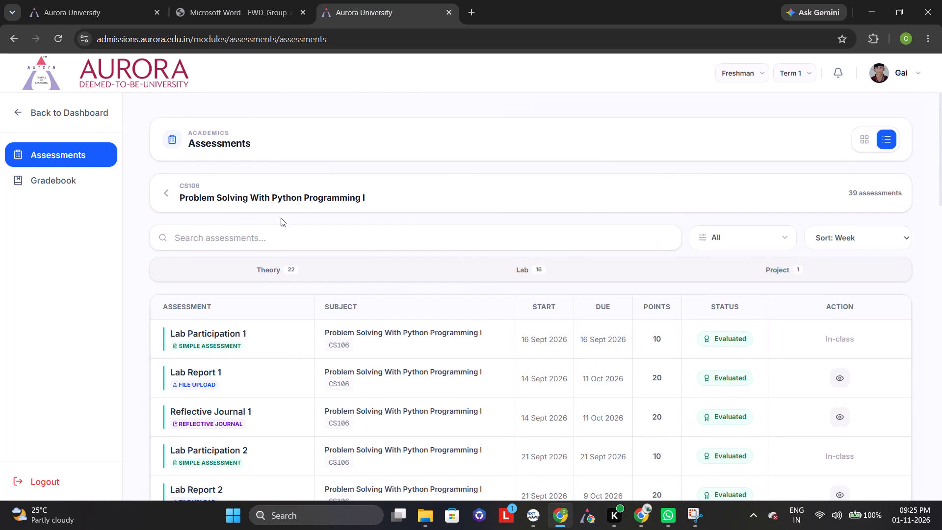
{"action": "left_click", "coordinate": [164, 194]}
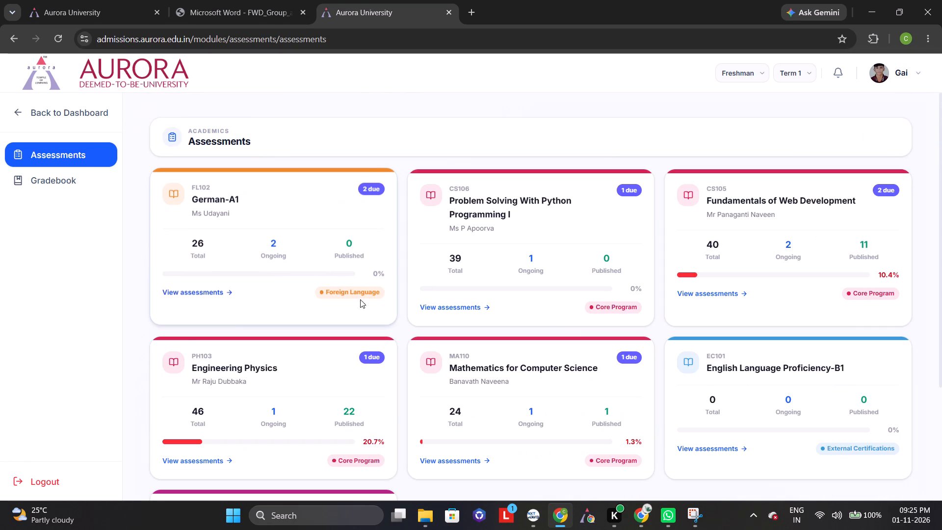
Review the submission statuses of the Engineering Physics assessments and return to the course overview.
{"action": "scroll", "coordinate": [368, 310], "scroll_direction": "down", "scroll_amount": 1}
{"action": "left_click", "coordinate": [295, 291]}
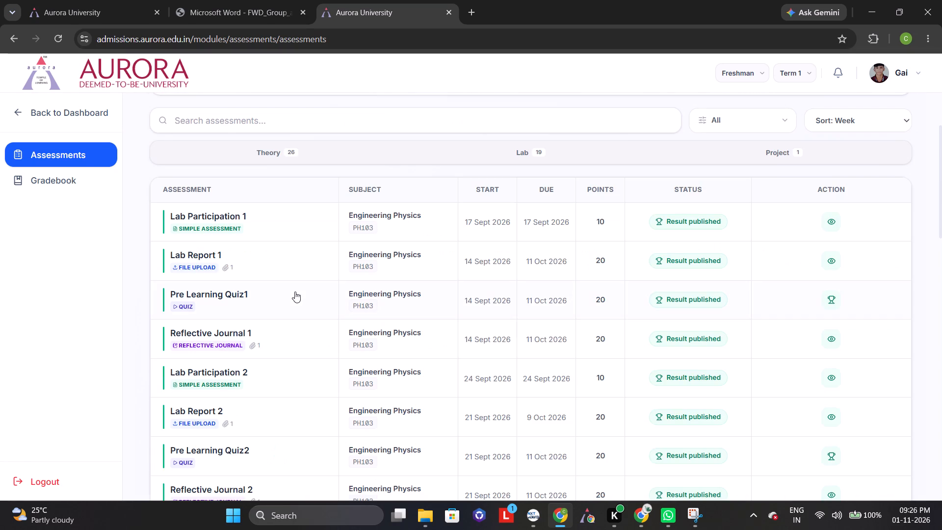
{"action": "scroll", "coordinate": [481, 341], "scroll_direction": "down", "scroll_amount": 7}
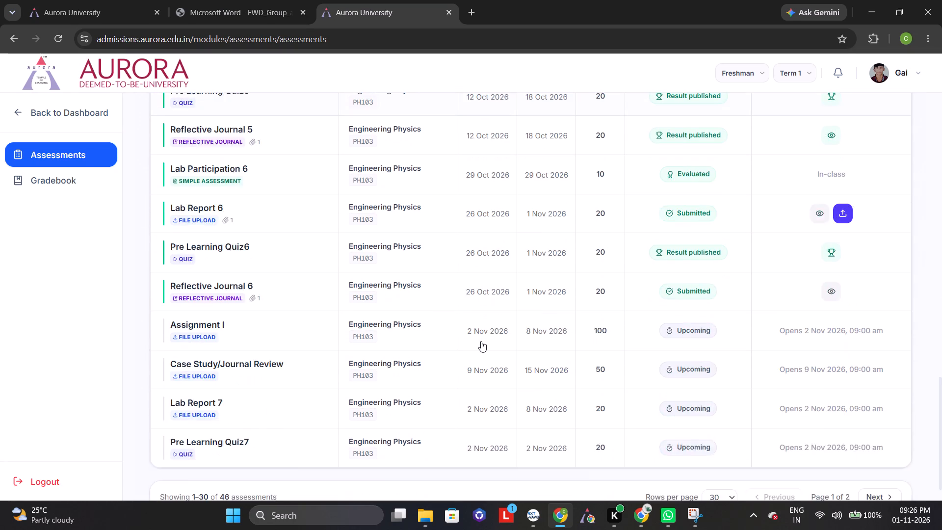
{"action": "scroll", "coordinate": [481, 341], "scroll_direction": "down", "scroll_amount": 3}
{"action": "scroll", "coordinate": [481, 341], "scroll_direction": "up", "scroll_amount": 16}
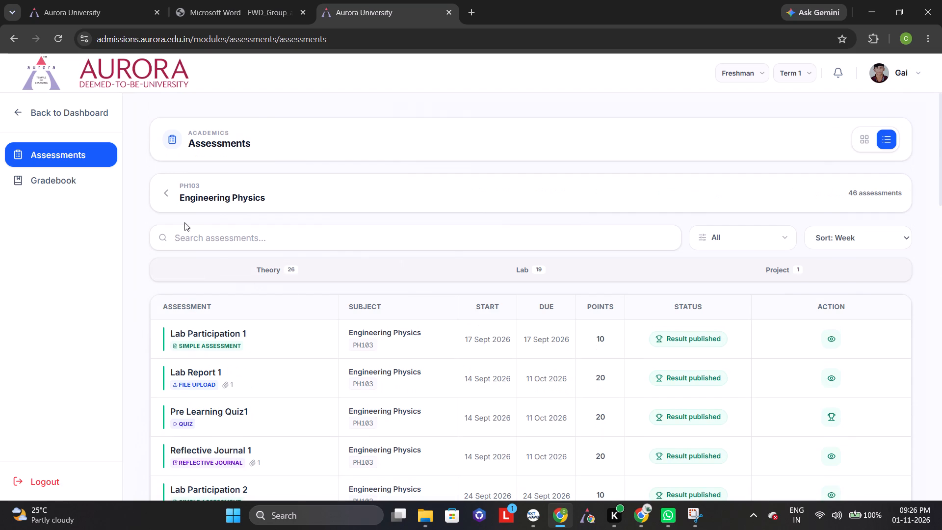
{"action": "left_click", "coordinate": [164, 190]}
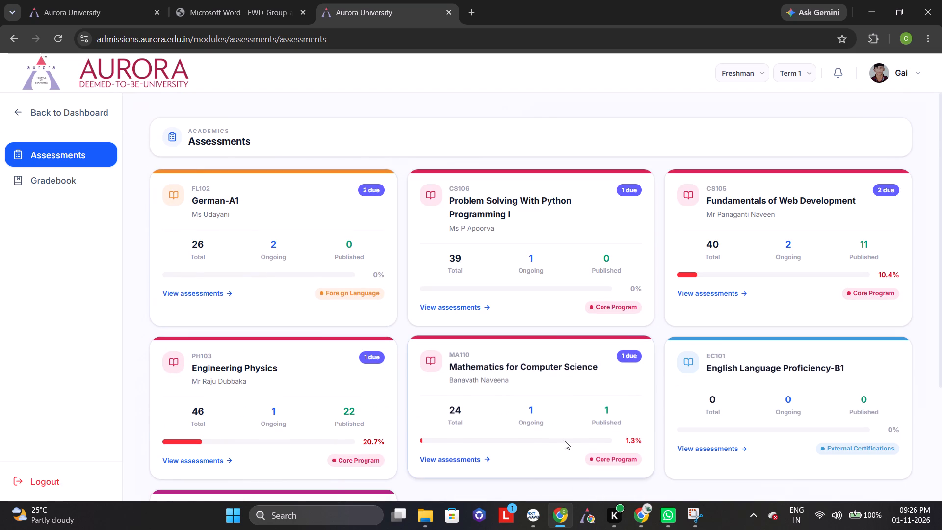
Review the submission statuses of the Mathematics for Computer Science assessments and return to the course overview.
{"action": "left_click", "coordinate": [548, 415]}
{"action": "scroll", "coordinate": [548, 415], "scroll_direction": "down", "scroll_amount": 5}
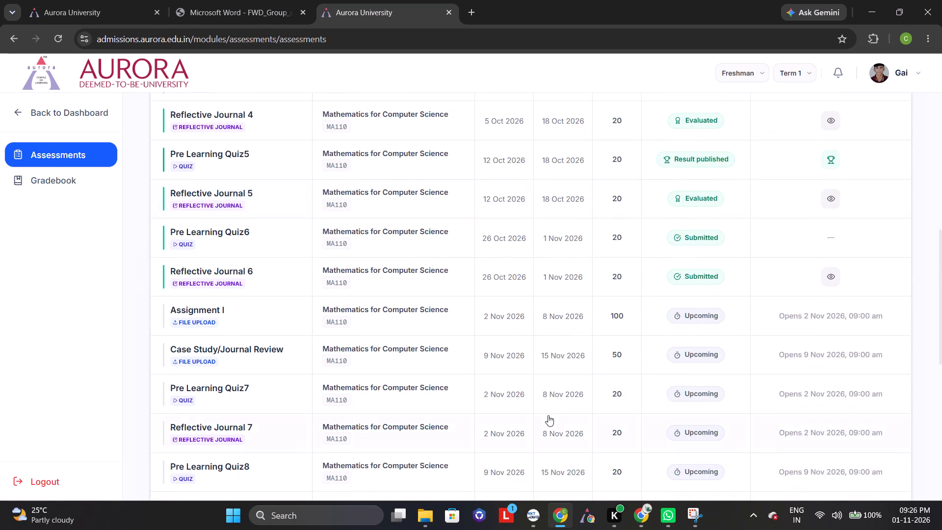
{"action": "scroll", "coordinate": [548, 415], "scroll_direction": "down", "scroll_amount": 6}
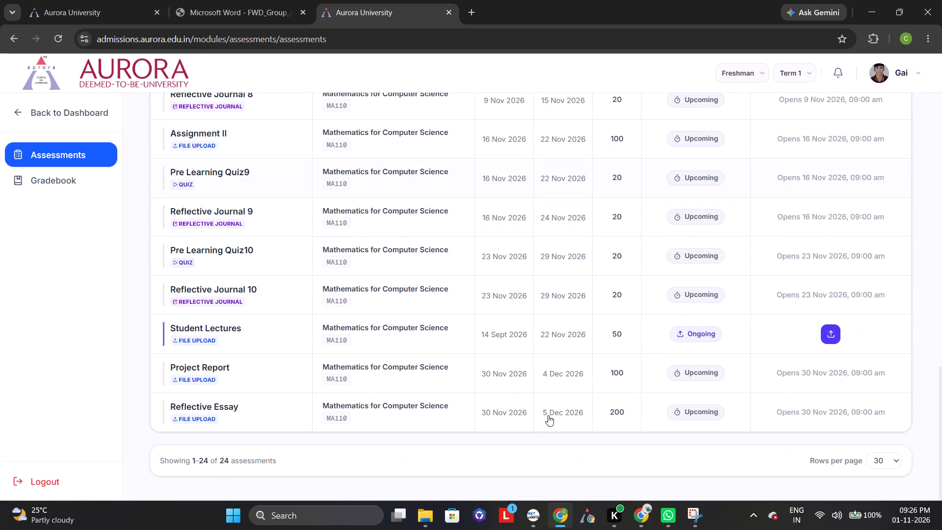
{"action": "scroll", "coordinate": [548, 415], "scroll_direction": "up", "scroll_amount": 15}
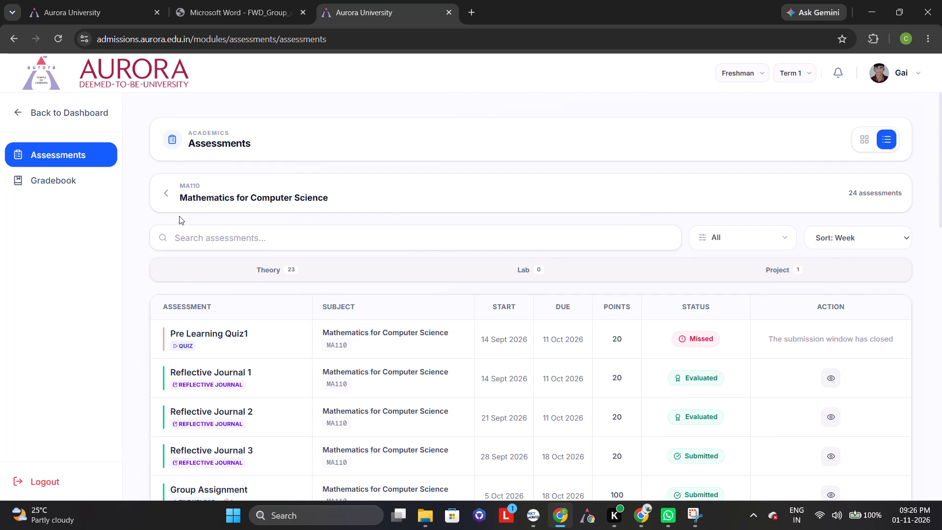
{"action": "left_click", "coordinate": [165, 193]}
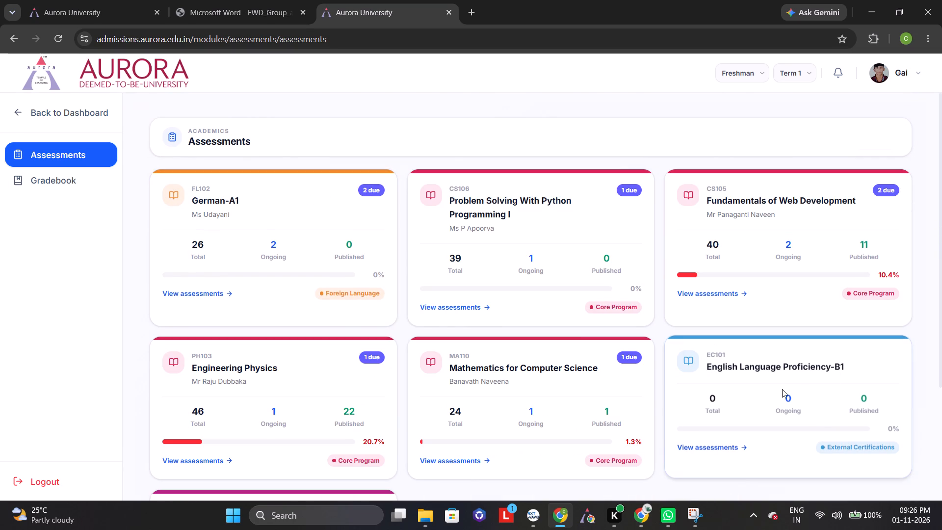
Upload the WEB GROUP ASSISIMENT PDF from Documents as the submission for the Fundamentals of Web Development Group Assignment.
{"action": "scroll", "coordinate": [665, 385], "scroll_direction": "down", "scroll_amount": 3}
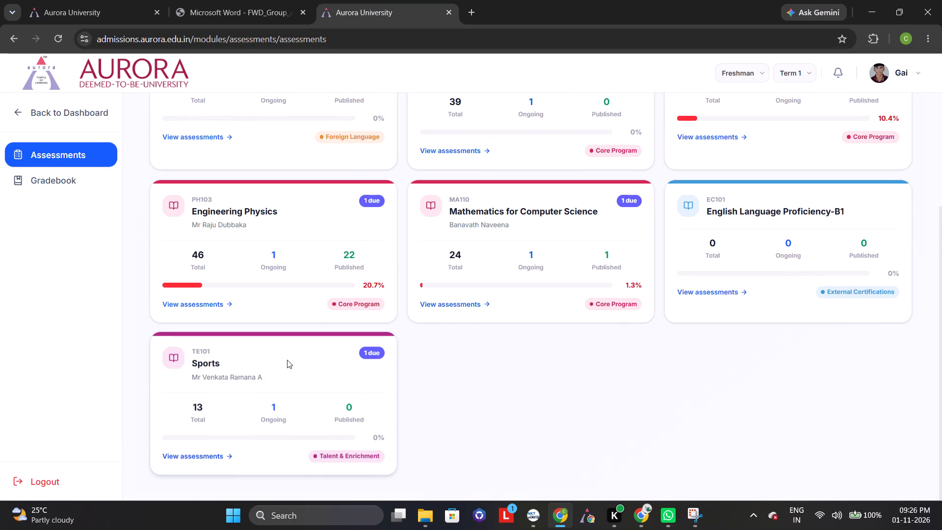
{"action": "scroll", "coordinate": [287, 360], "scroll_direction": "up", "scroll_amount": 9}
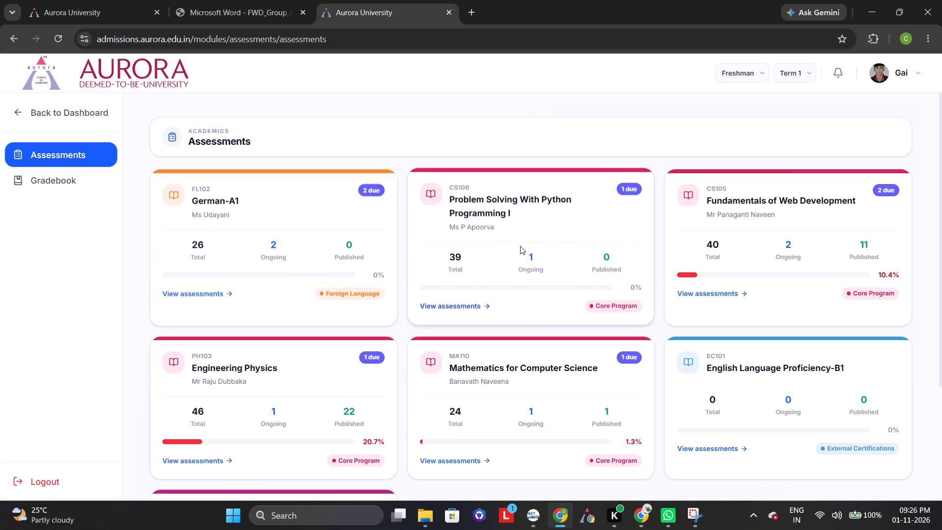
{"action": "left_click", "coordinate": [806, 236]}
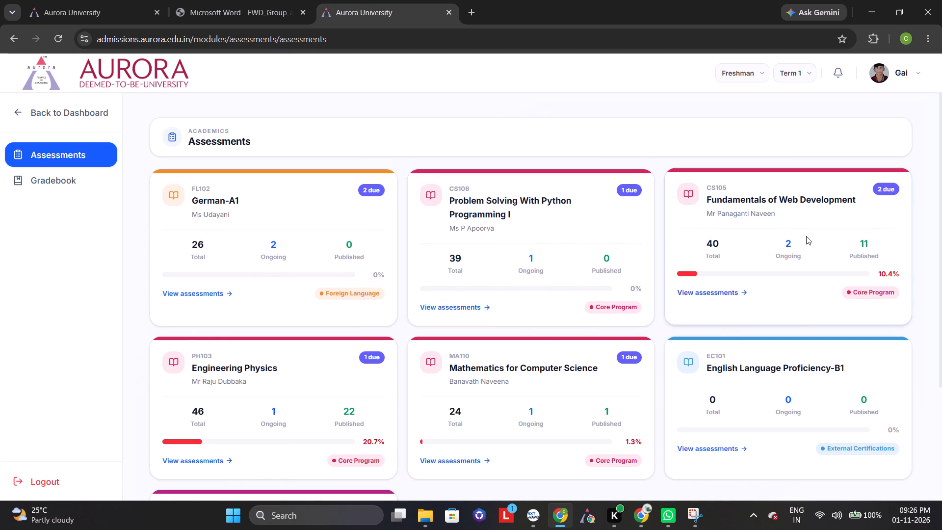
{"action": "scroll", "coordinate": [564, 419], "scroll_direction": "down", "scroll_amount": 4}
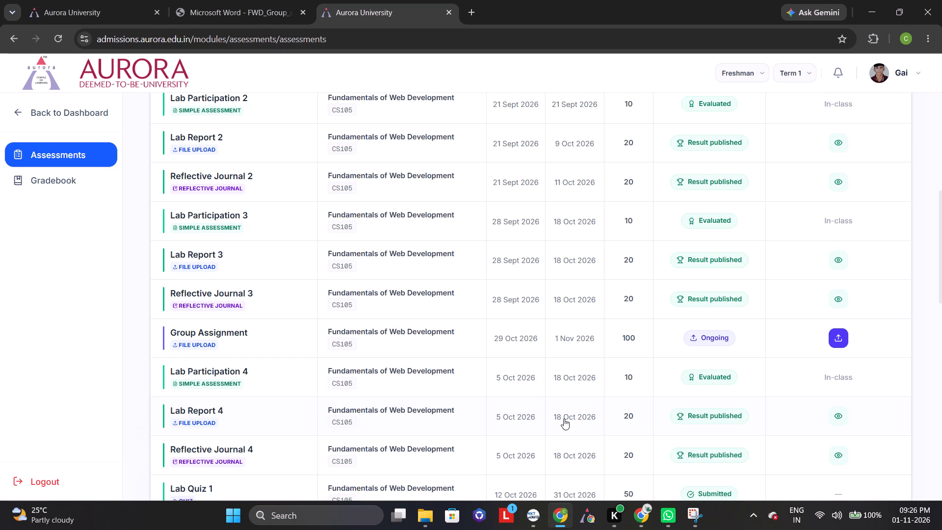
{"action": "left_click", "coordinate": [838, 333]}
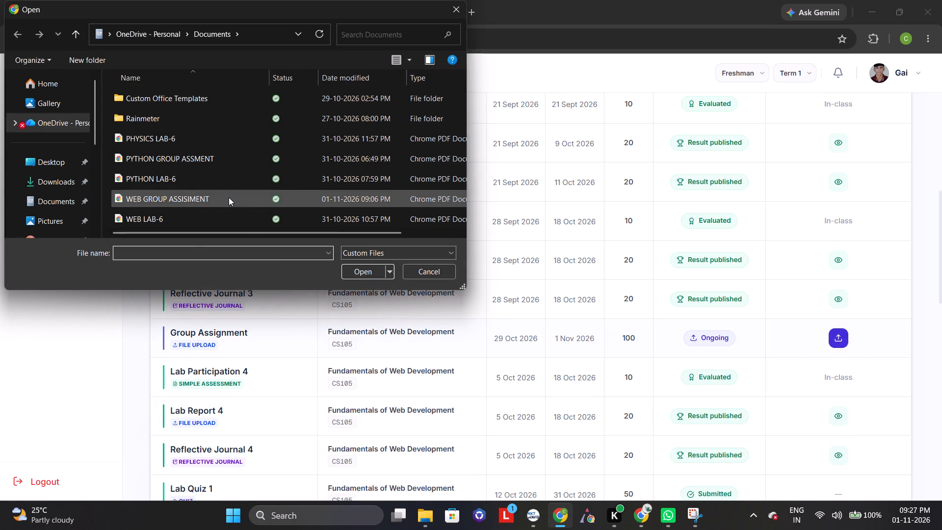
{"action": "left_click", "coordinate": [229, 197]}
{"action": "left_click", "coordinate": [363, 265]}
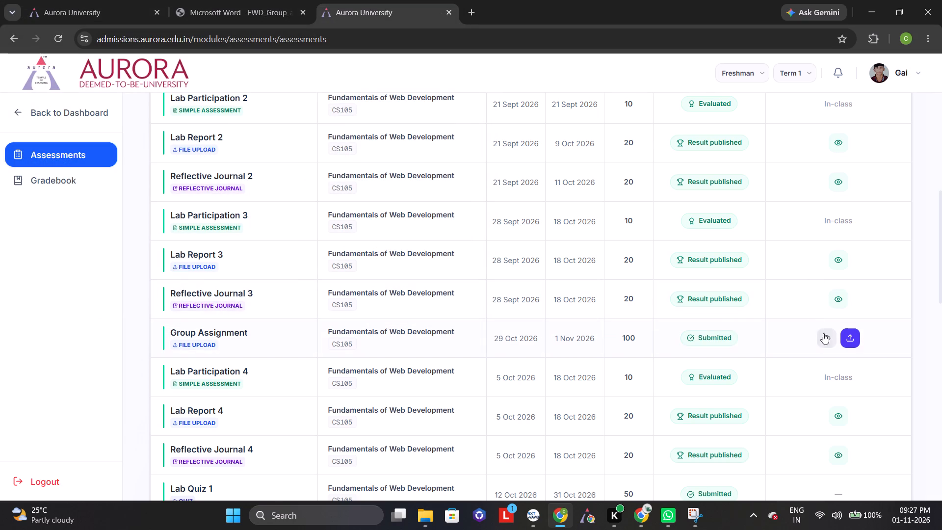
Open the submitted Group Assignment file and look through its pages to check the uploaded content.
{"action": "left_click", "coordinate": [824, 333]}
{"action": "scroll", "coordinate": [475, 255], "scroll_direction": "down", "scroll_amount": 1}
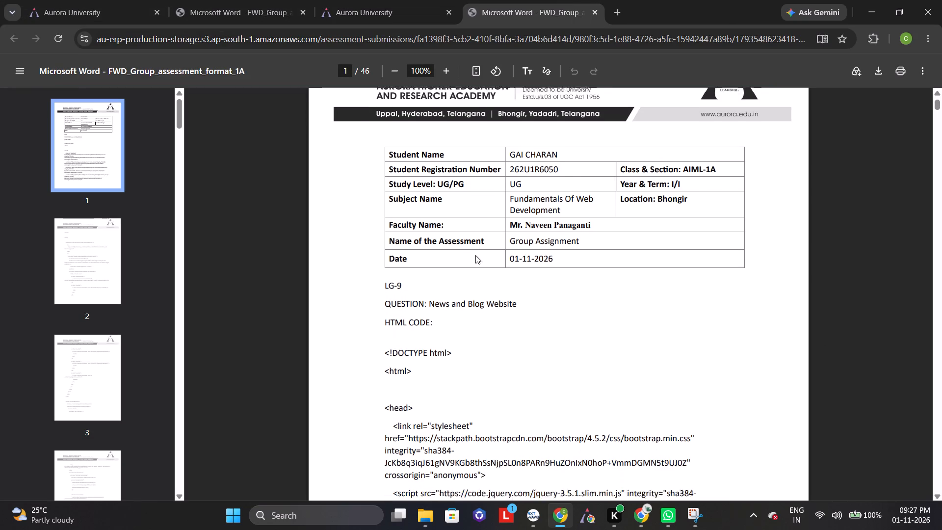
{"action": "scroll", "coordinate": [475, 255], "scroll_direction": "down", "scroll_amount": 8}
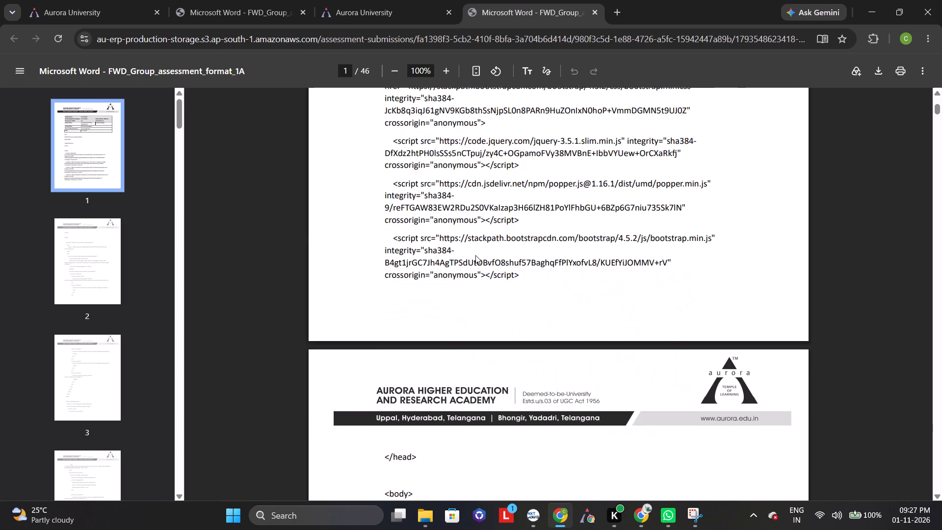
{"action": "scroll", "coordinate": [475, 255], "scroll_direction": "down", "scroll_amount": 8}
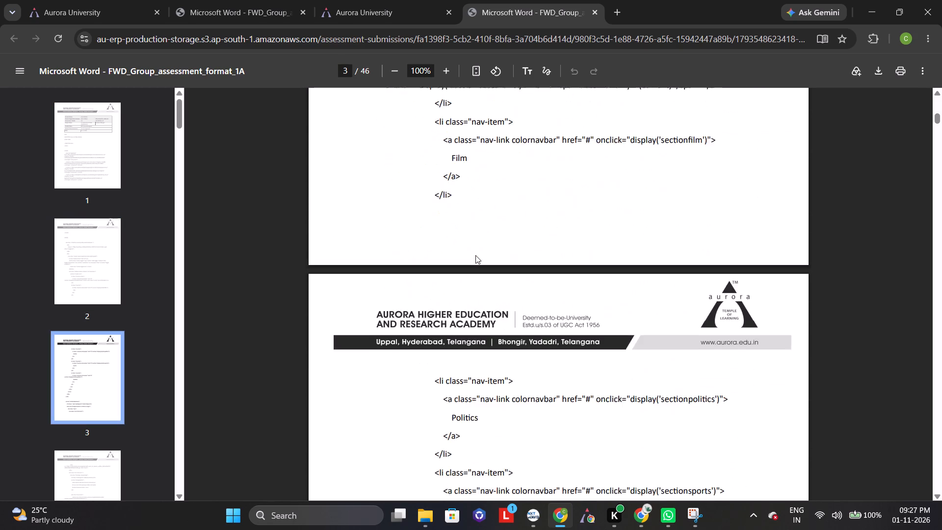
{"action": "scroll", "coordinate": [475, 255], "scroll_direction": "down", "scroll_amount": 7}
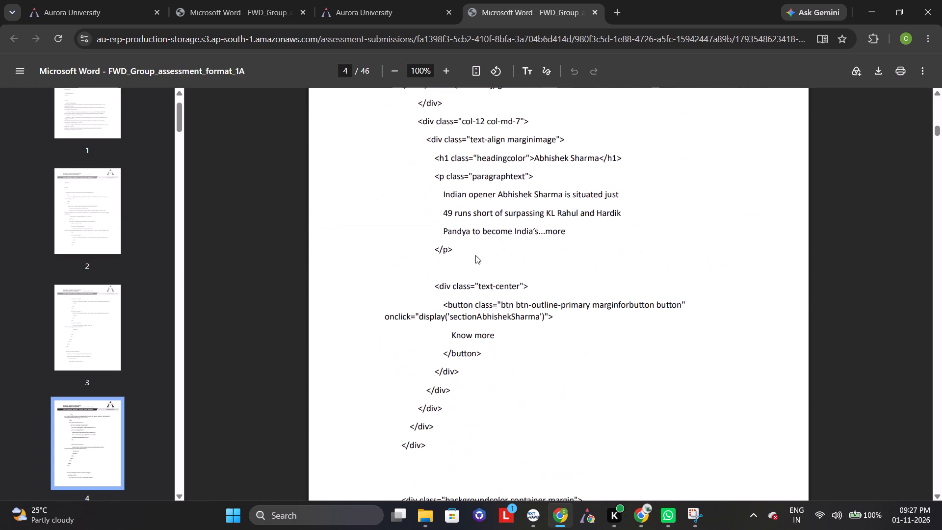
{"action": "scroll", "coordinate": [475, 255], "scroll_direction": "down", "scroll_amount": 12}
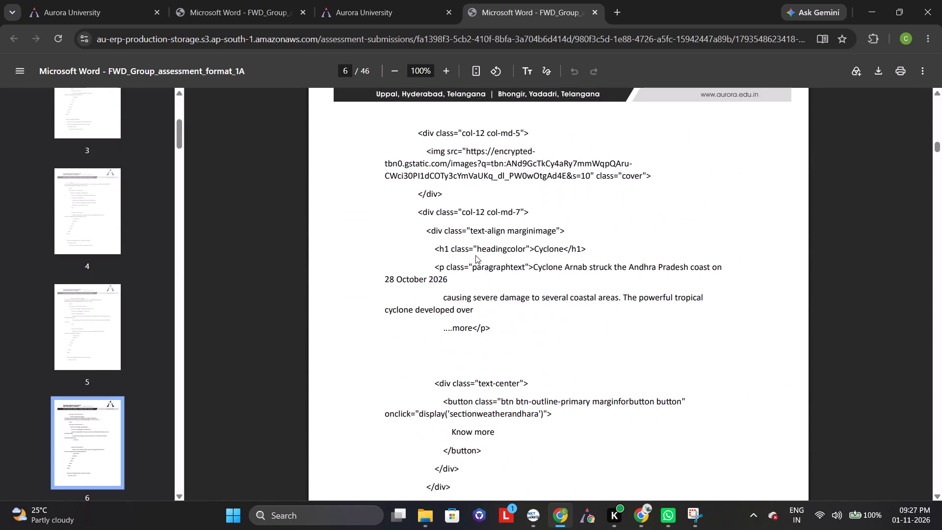